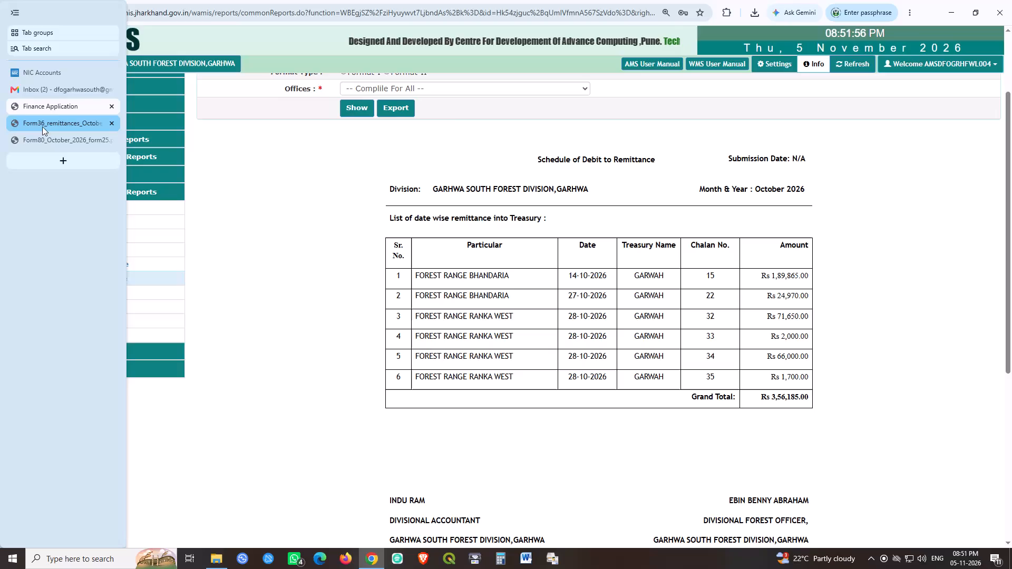
Print 4 copies of the October 2026 list of cheques issued, Form36_remittances_October_2026.pdf, with two-sided printing off.
{"action": "left_click", "coordinate": [57, 116]}
{"action": "scroll", "coordinate": [695, 287], "scroll_direction": "up", "scroll_amount": 6}
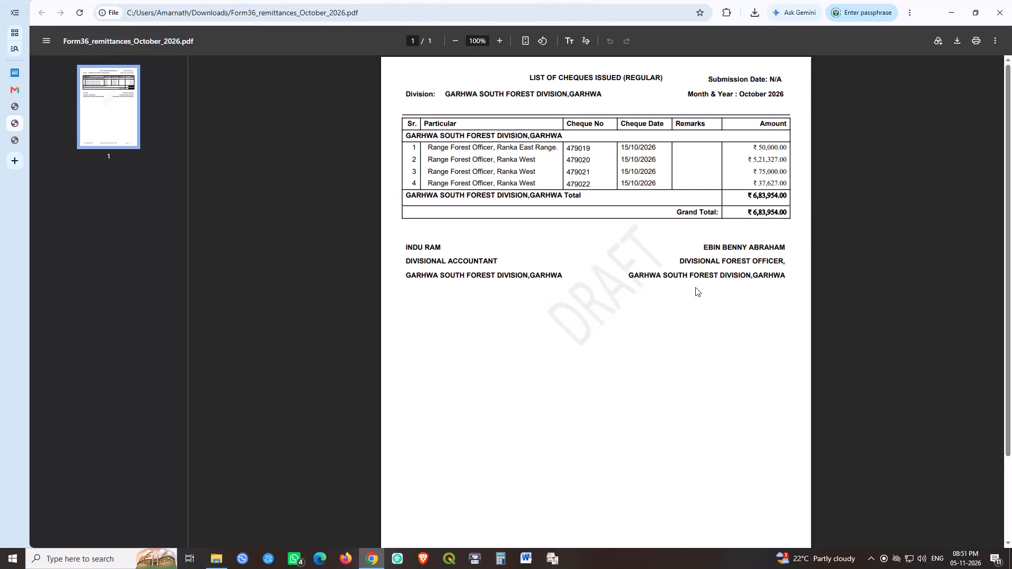
{"action": "left_click", "coordinate": [976, 40]}
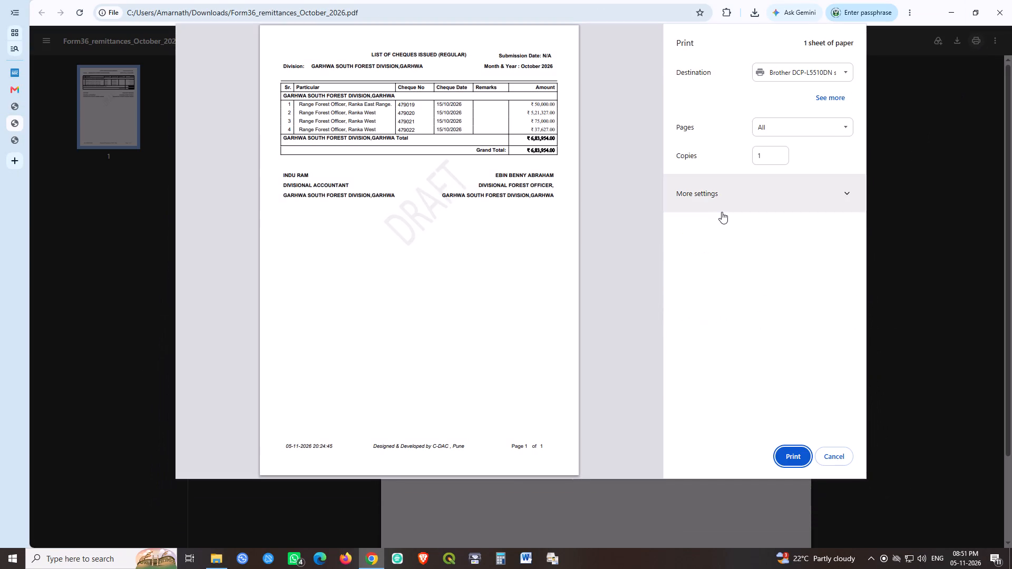
{"action": "triple_click", "coordinate": [778, 153]}
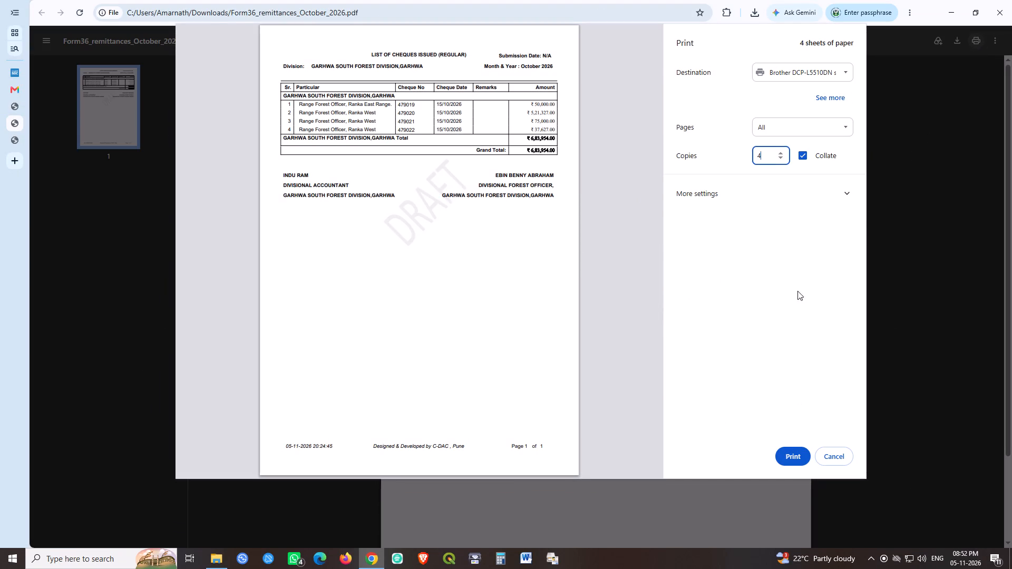
{"action": "left_click", "coordinate": [811, 183]}
{"action": "left_click", "coordinate": [752, 348]}
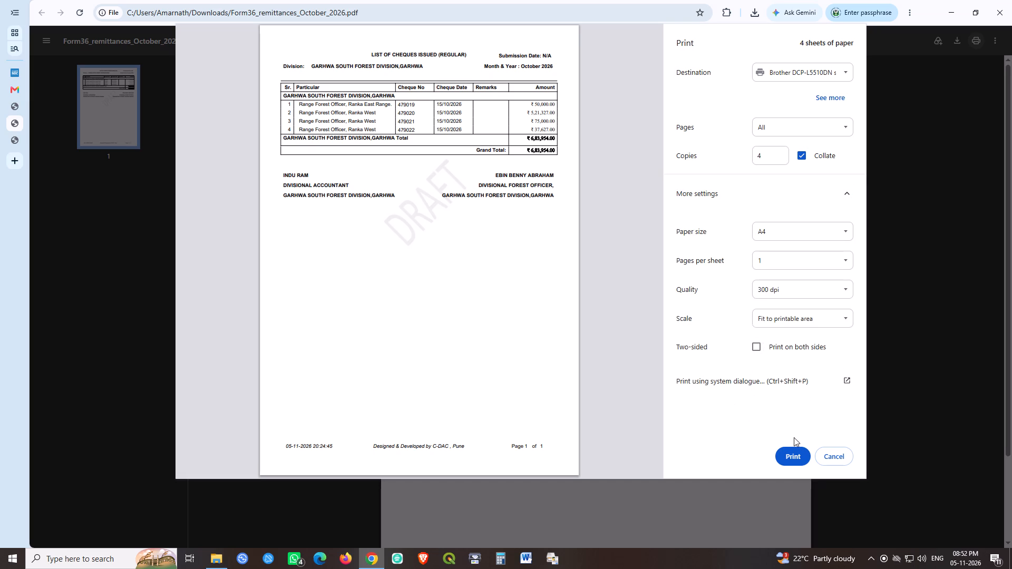
{"action": "left_click", "coordinate": [794, 455]}
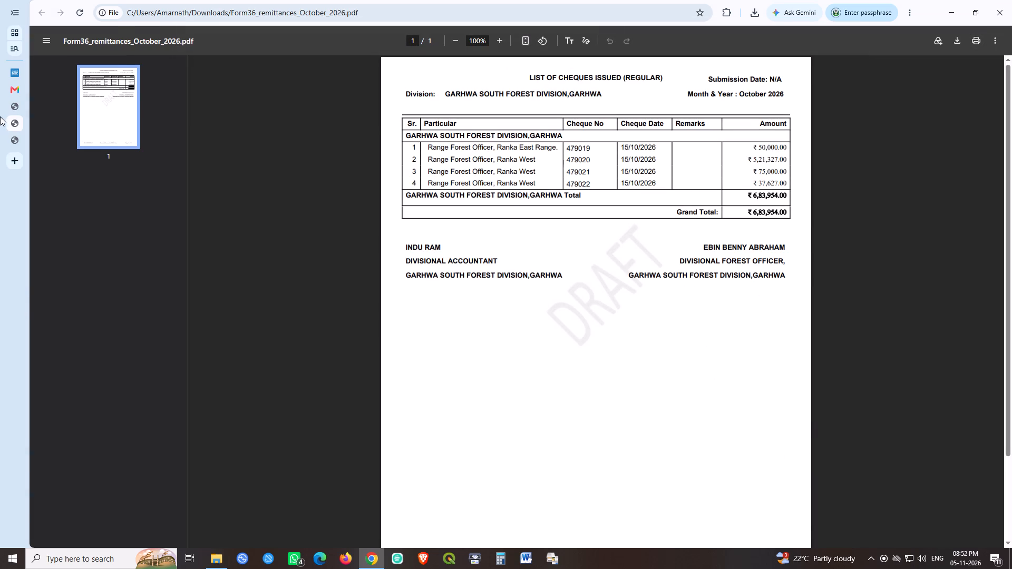
Print 4 copies of all pages of the Form 25 cash account, Form80_October_2026_form25.pdf, on both sides, flipped on short edge.
{"action": "left_click", "coordinate": [42, 138]}
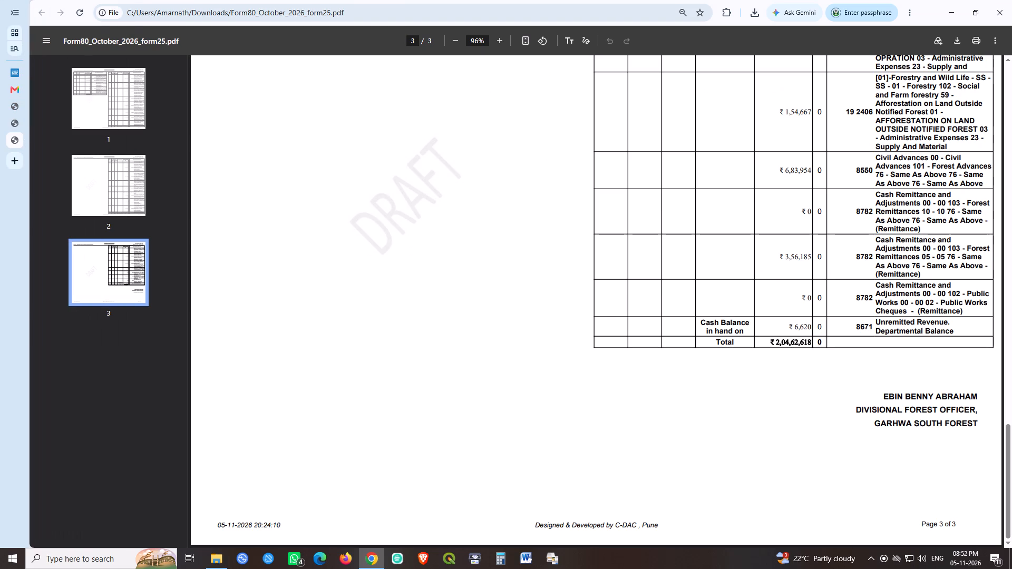
{"action": "scroll", "coordinate": [899, 237], "scroll_direction": "up", "scroll_amount": 5}
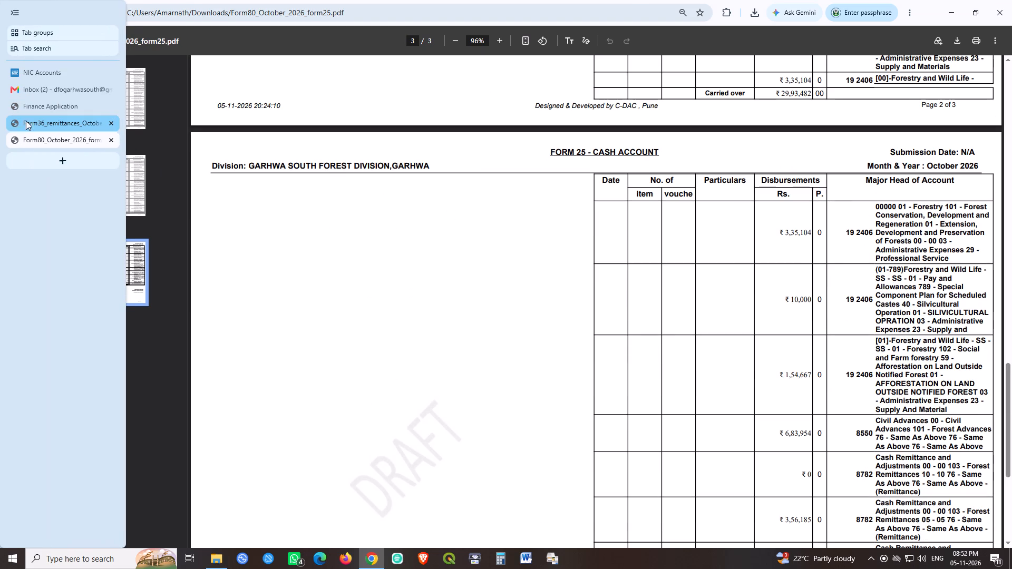
{"action": "scroll", "coordinate": [583, 274], "scroll_direction": "up", "scroll_amount": 20}
{"action": "scroll", "coordinate": [583, 274], "scroll_direction": "up", "scroll_amount": 18}
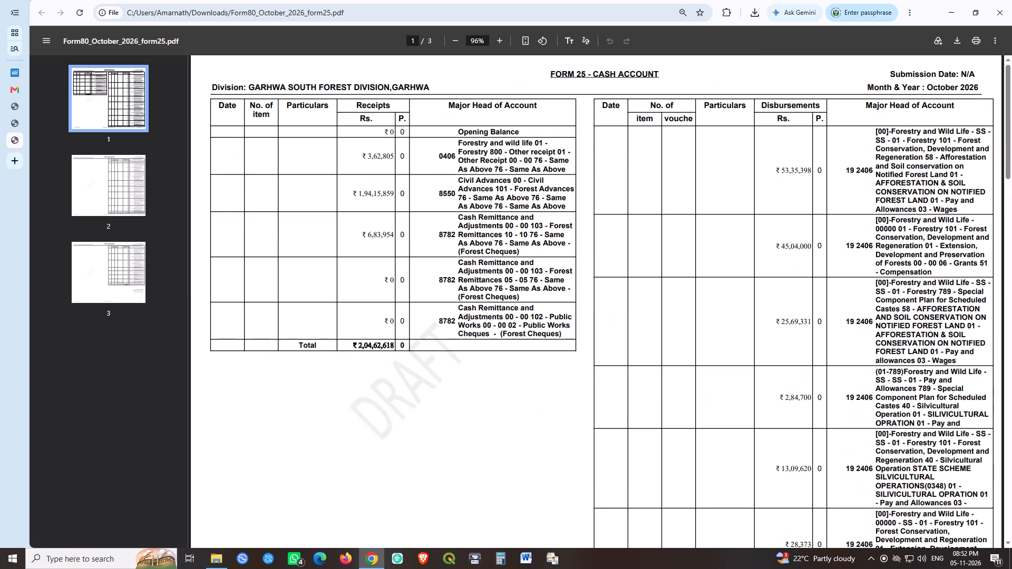
{"action": "left_click", "coordinate": [975, 42]}
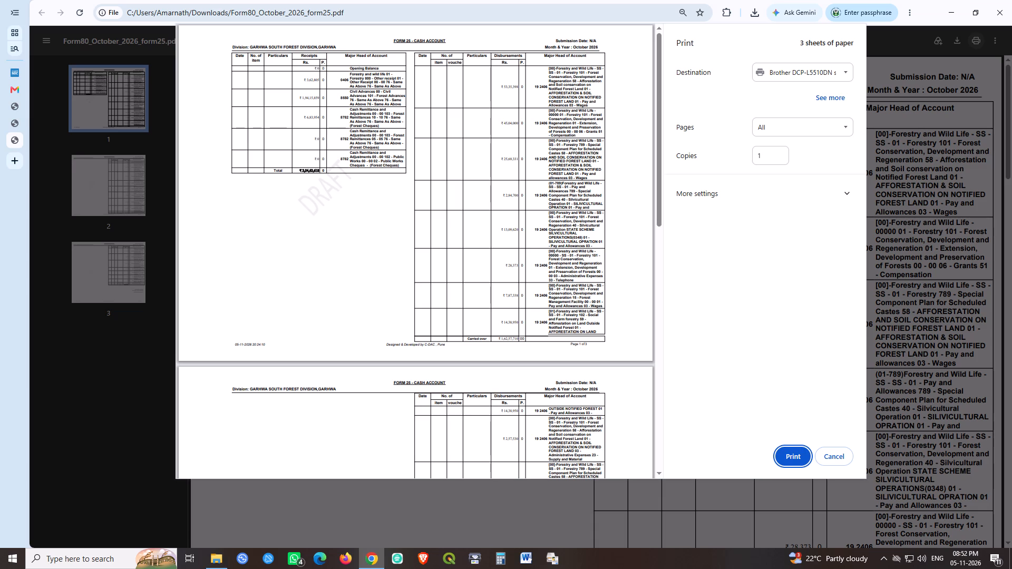
{"action": "scroll", "coordinate": [493, 230], "scroll_direction": "down", "scroll_amount": 13}
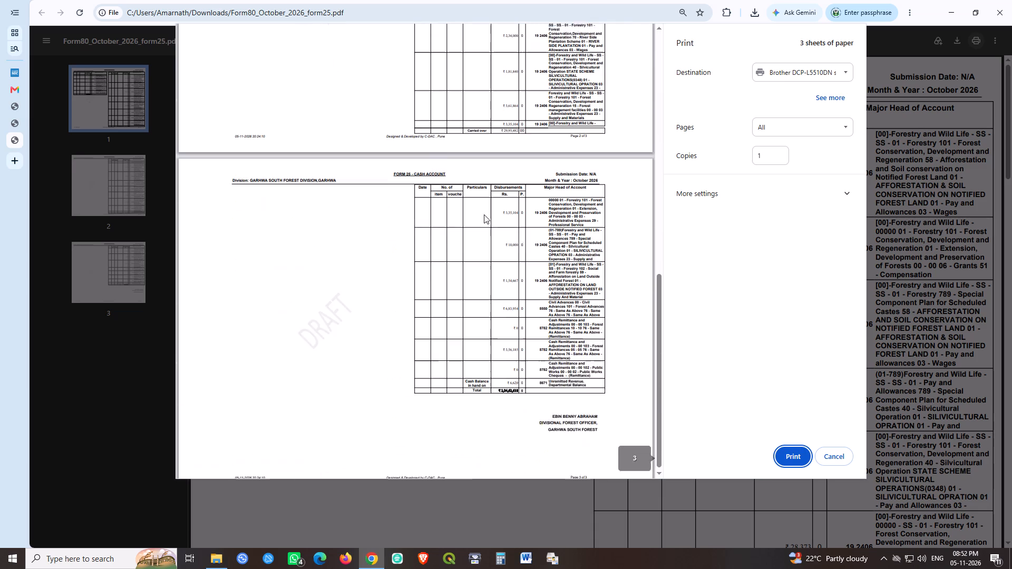
{"action": "left_click", "coordinate": [780, 192]}
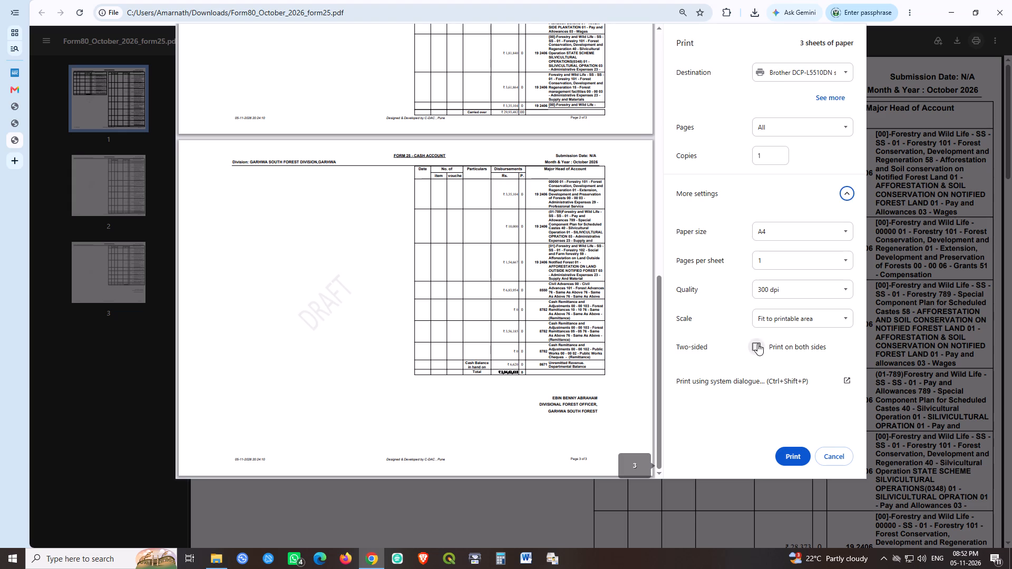
{"action": "left_click", "coordinate": [757, 344]}
{"action": "double_click", "coordinate": [806, 322]}
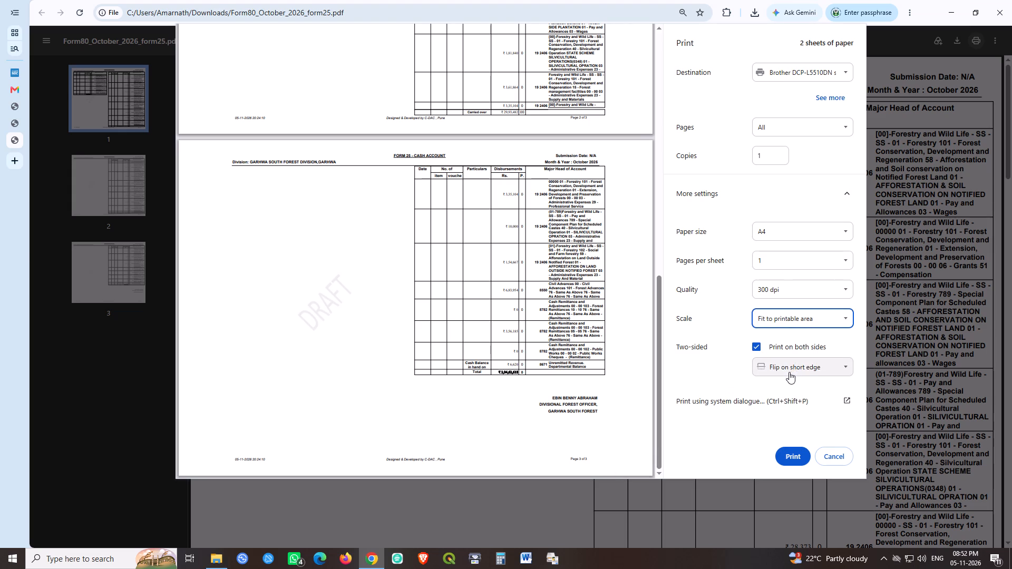
{"action": "double_click", "coordinate": [779, 154]}
{"action": "left_click", "coordinate": [779, 154]}
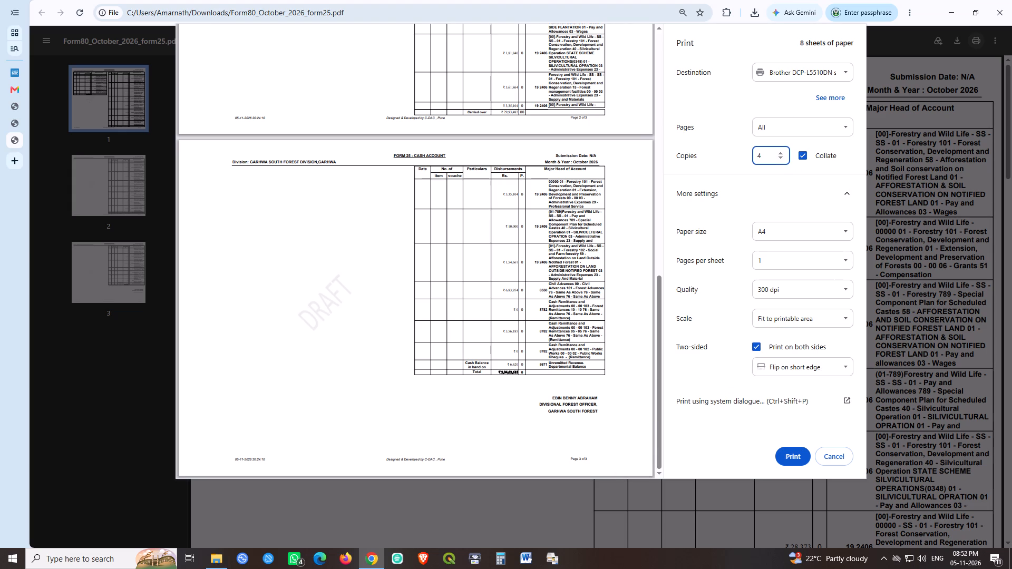
{"action": "left_click", "coordinate": [791, 459]}
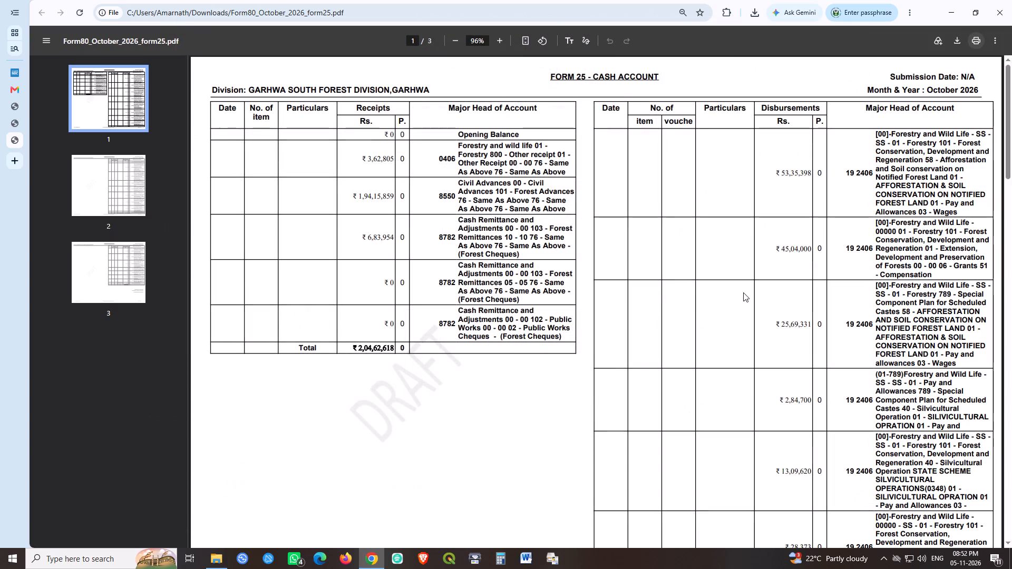
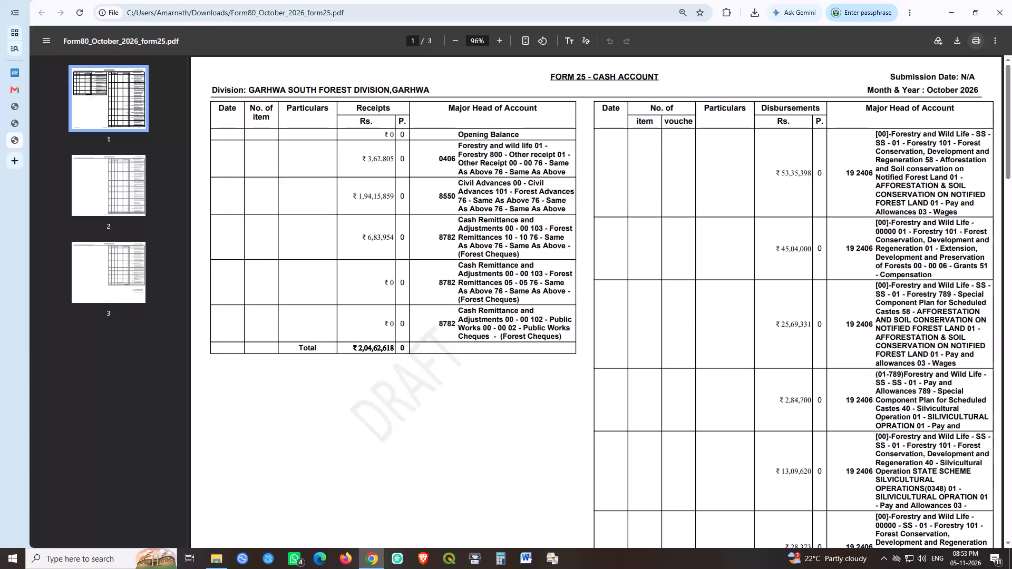
Duplicate the September 2026 folder inside Account Section > 60 P Account in File Explorer.
{"action": "left_click", "coordinate": [227, 554]}
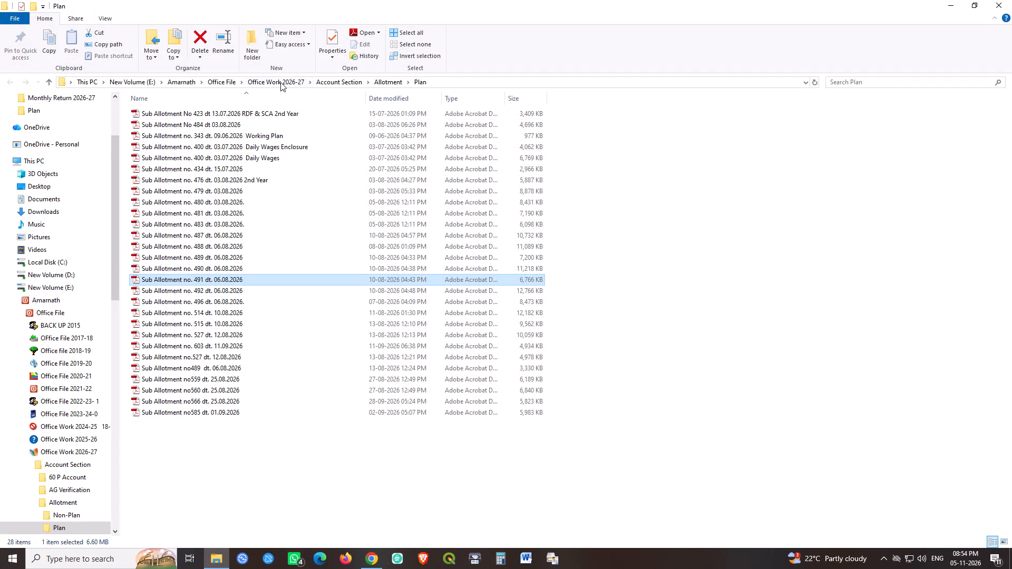
{"action": "left_click", "coordinate": [342, 82]}
{"action": "left_click", "coordinate": [144, 113]}
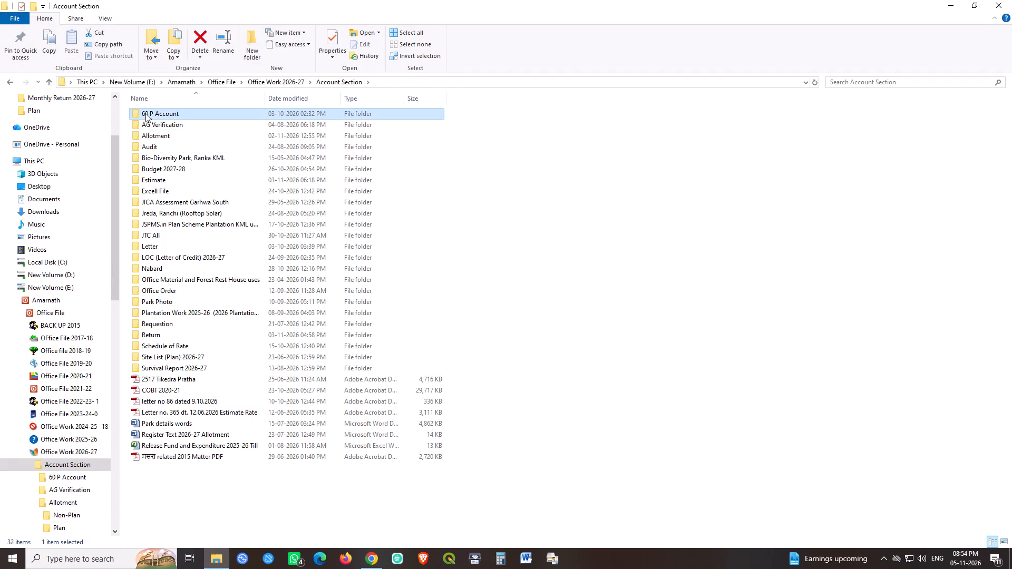
{"action": "key", "text": "Return"}
{"action": "left_click", "coordinate": [166, 166]}
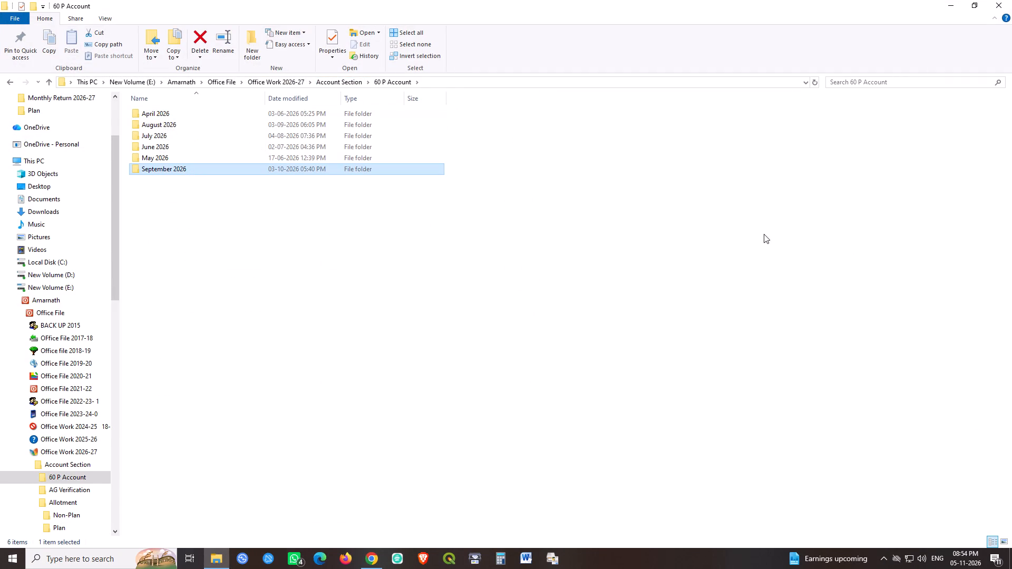
{"action": "key", "text": "ctrl+c"}
{"action": "key", "text": "ctrl+v"}
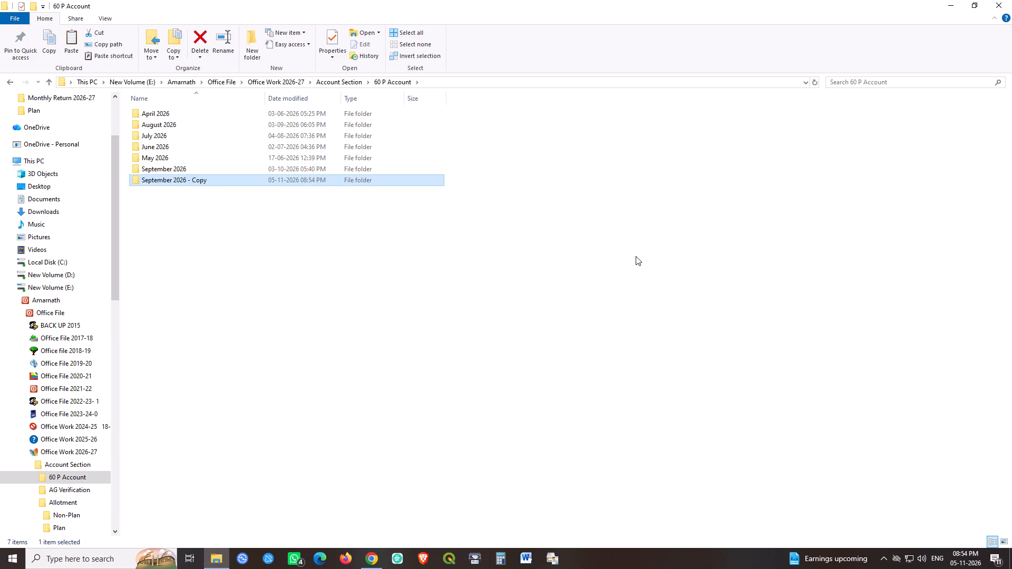
Rename the copied September 2026 folder as October 2026.
{"action": "key", "text": "F2"}
{"action": "type", "text": "oCTO"}
{"action": "key", "text": "BackSpace"}
{"action": "key", "text": "BackSpace"}
{"action": "key", "text": "BackSpace"}
{"action": "key", "text": "BackSpace"}
{"action": "key", "text": "o"}
{"action": "type", "text": "ctober"}
{"action": "key", "text": "space"}
{"action": "type", "text": "2026"}
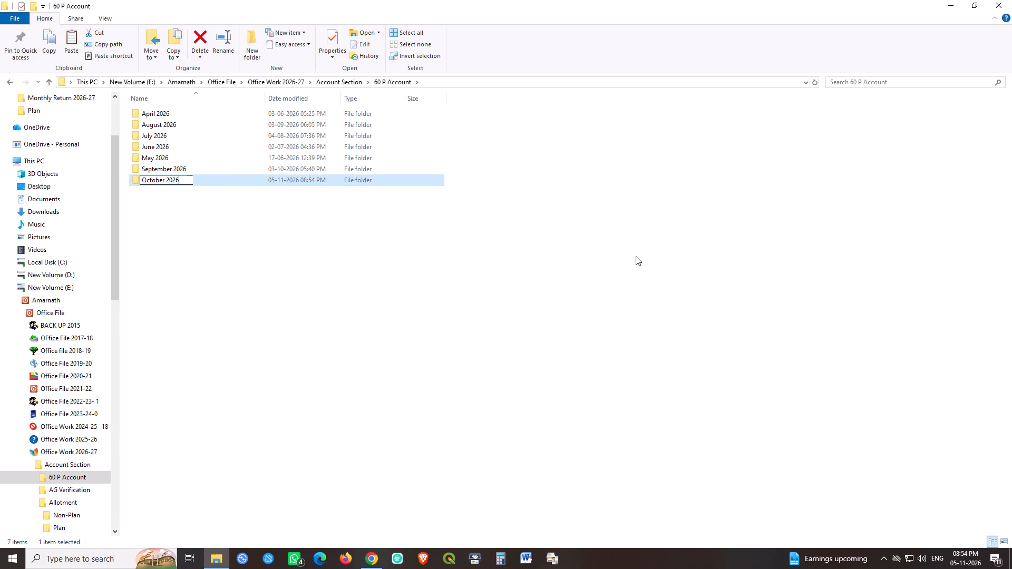
{"action": "key", "text": "Return"}
Open the Ag Ranchi letter from the October 2026 folder in Word and dismiss the activation notice.
{"action": "key", "text": "Return"}
{"action": "key", "text": "Down"}
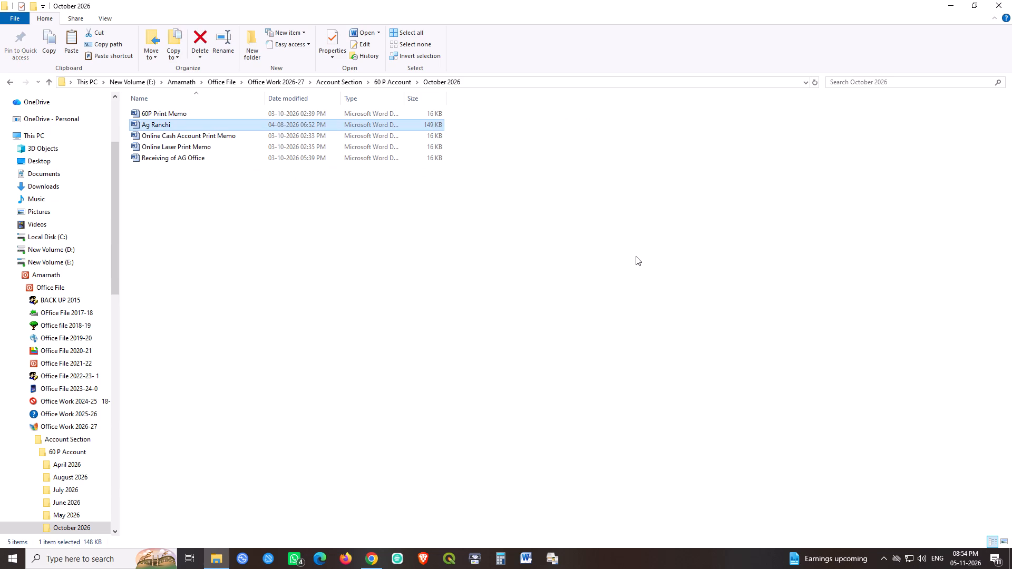
{"action": "key", "text": "Return"}
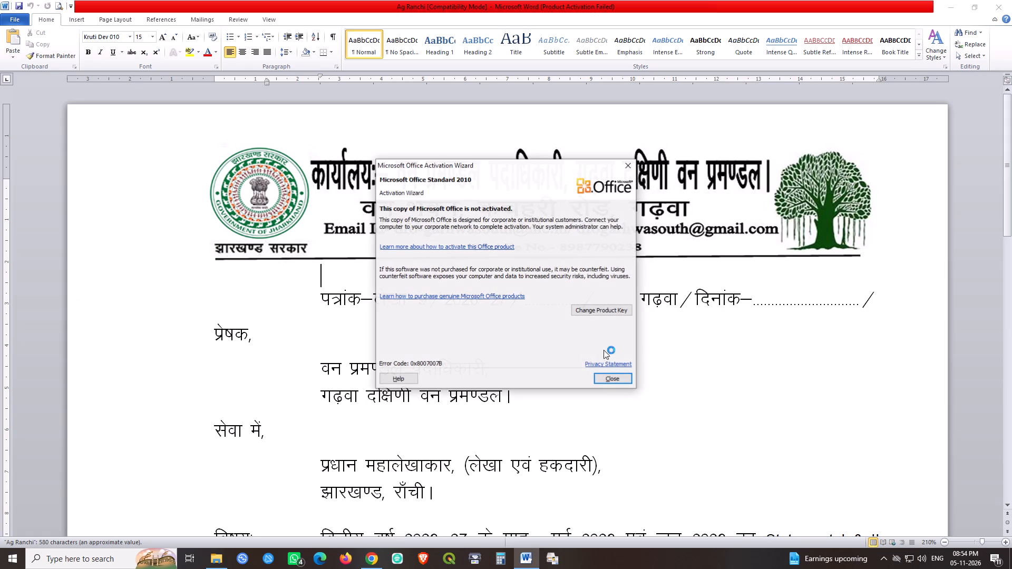
{"action": "left_click", "coordinate": [605, 384]}
Change the period in the letter's subject line to जुलाई 2026 से सितम्बर 2026.
{"action": "scroll", "coordinate": [650, 363], "scroll_direction": "down", "scroll_amount": 3}
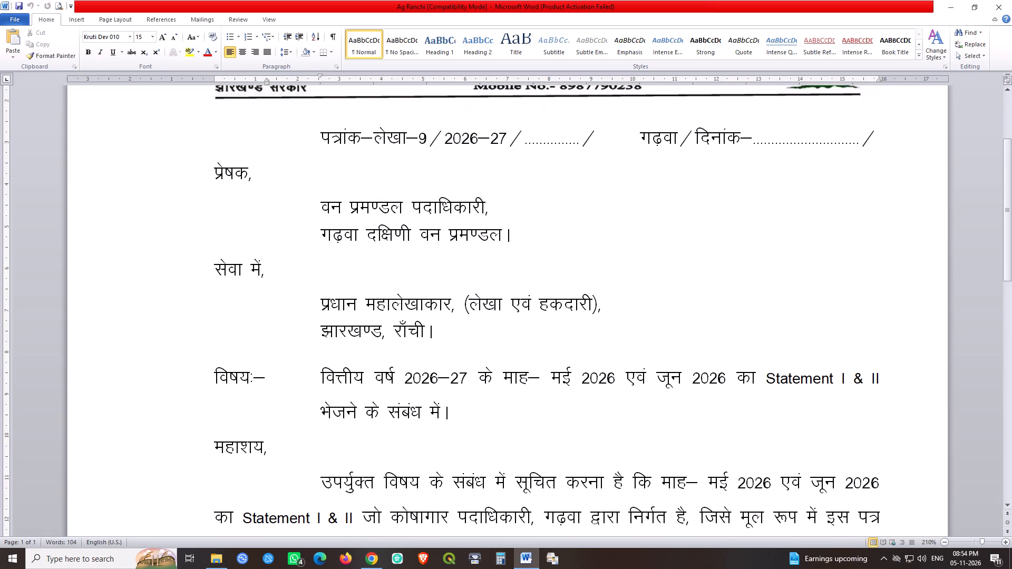
{"action": "left_click_drag", "start_coordinate": [556, 375], "coordinate": [571, 376]}
{"action": "type", "text": "tqykbZ"}
{"action": "key", "text": "Right"}
{"action": "key", "text": "Right"}
{"action": "key", "text": "Right"}
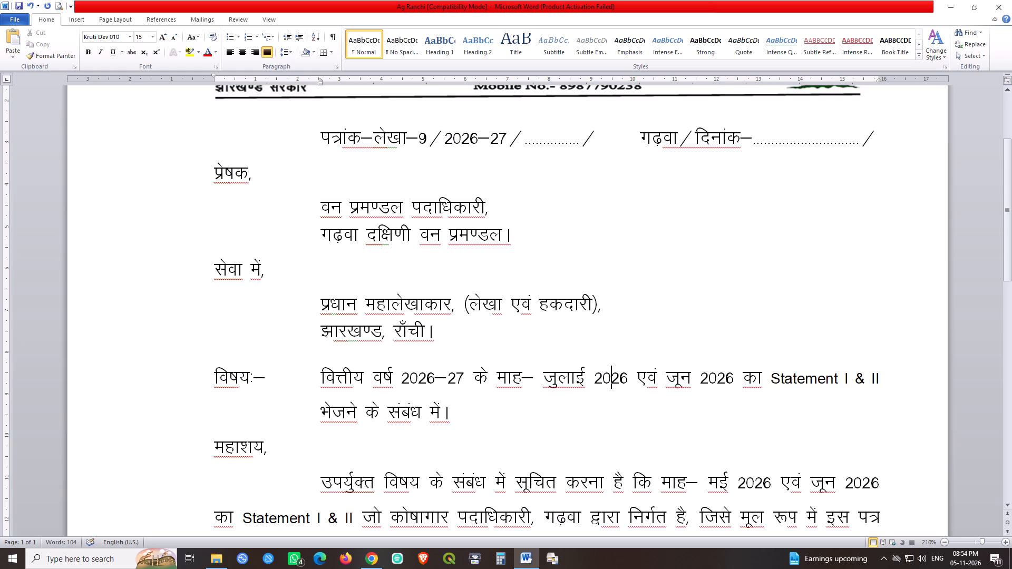
{"action": "key", "text": "Right"}
{"action": "key", "text": "Right"}
{"action": "key", "text": "Right"}
{"action": "key", "text": "Right"}
{"action": "key", "text": "Right"}
{"action": "key", "text": "Right"}
{"action": "key", "text": "ctrl+shift+Left"}
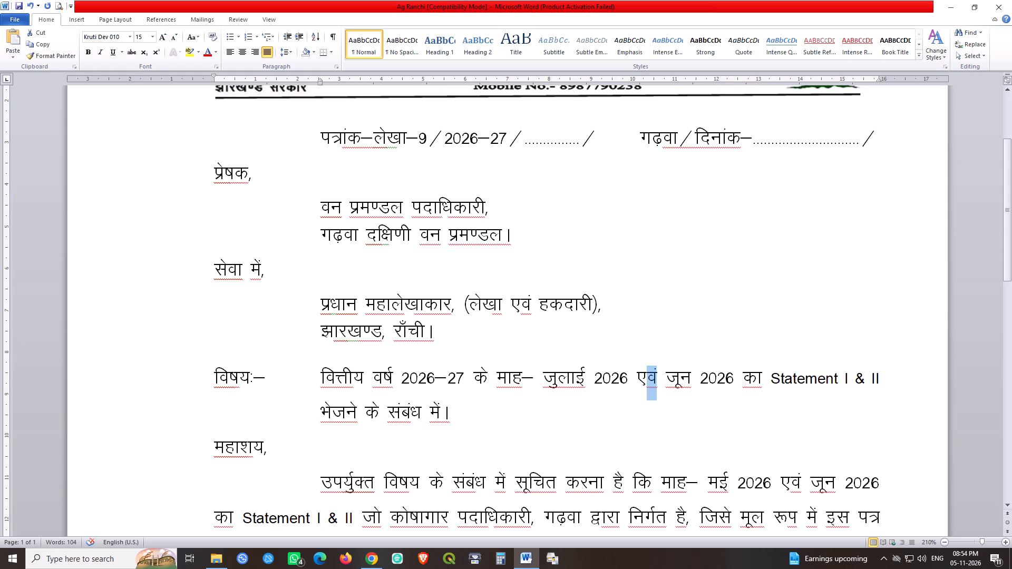
{"action": "key", "text": "BackSpace"}
{"action": "key", "text": "BackSpace"}
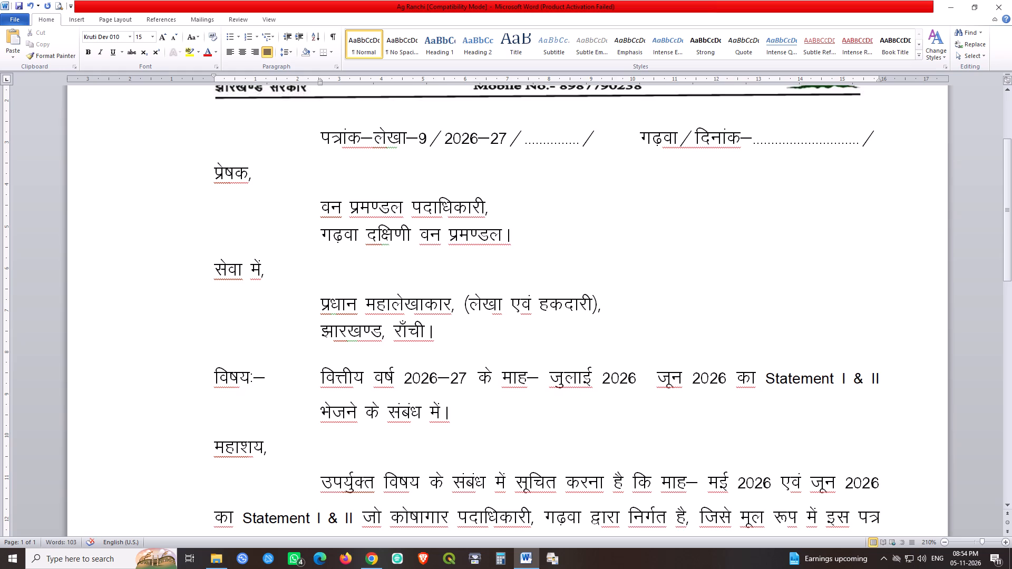
{"action": "type", "text": "ls"}
{"action": "key", "text": "Right"}
{"action": "key", "text": "ctrl+shift+Right"}
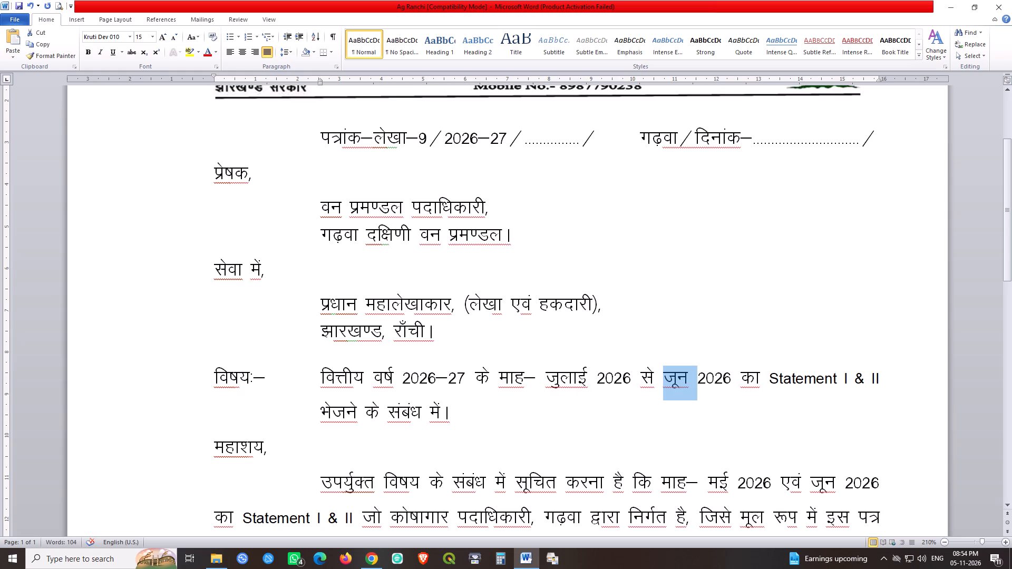
{"action": "type", "text": "flrEcj"}
{"action": "key", "text": "space"}
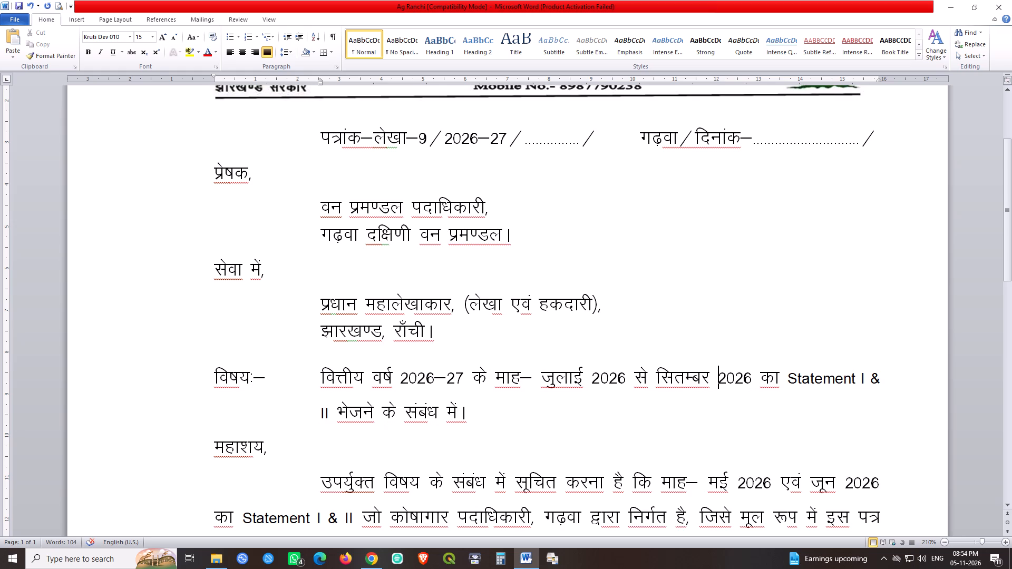
{"action": "left_click", "coordinate": [463, 416]}
Change the period in the letter's first body paragraph to July 2026 through September 2026 in Hindi, matching the subject line.
{"action": "scroll", "coordinate": [463, 416], "scroll_direction": "down", "scroll_amount": 3}
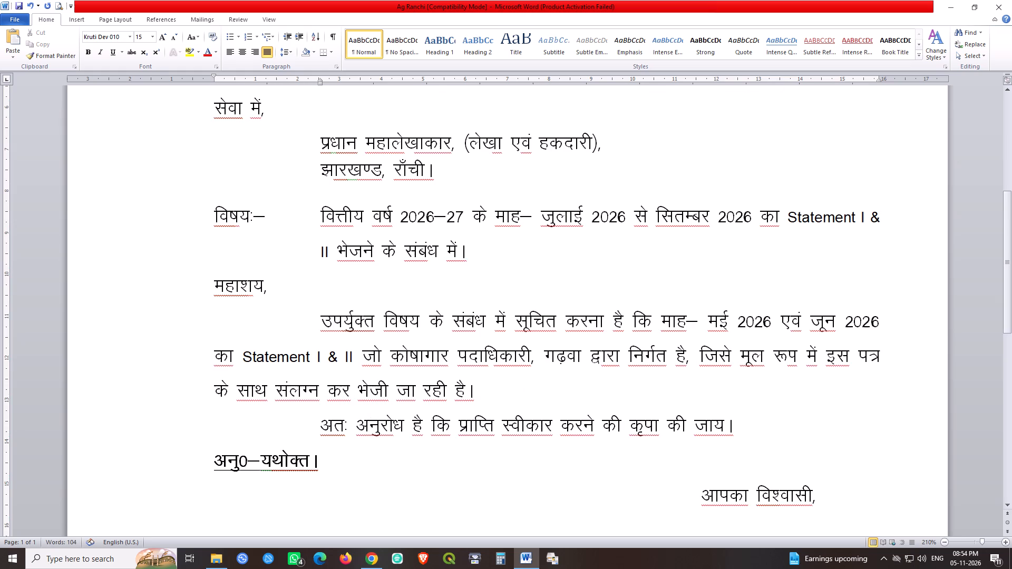
{"action": "left_click_drag", "start_coordinate": [731, 321], "coordinate": [710, 319]}
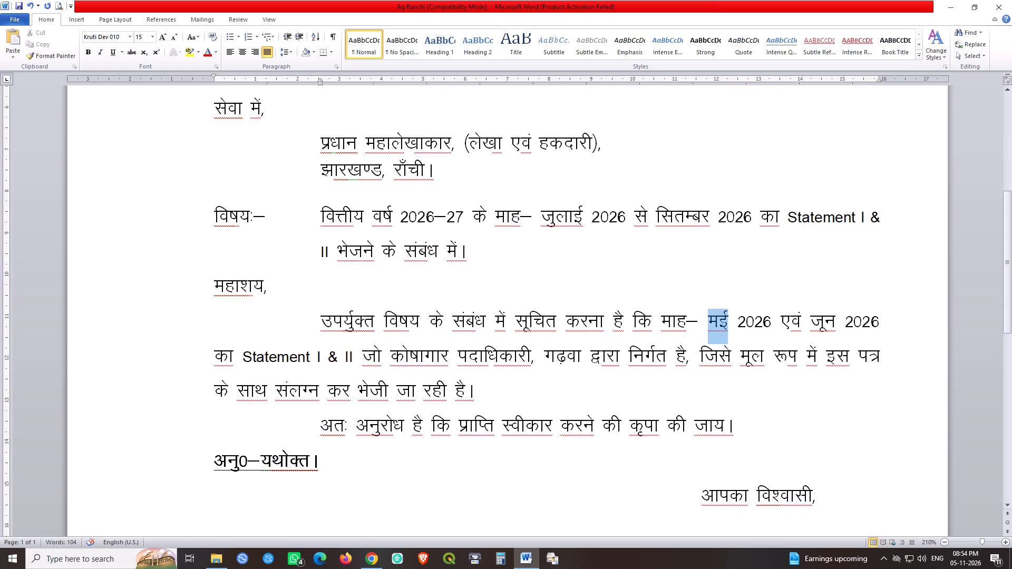
{"action": "left_click_drag", "start_coordinate": [710, 319], "coordinate": [708, 320]}
{"action": "type", "text": "tqykbZ"}
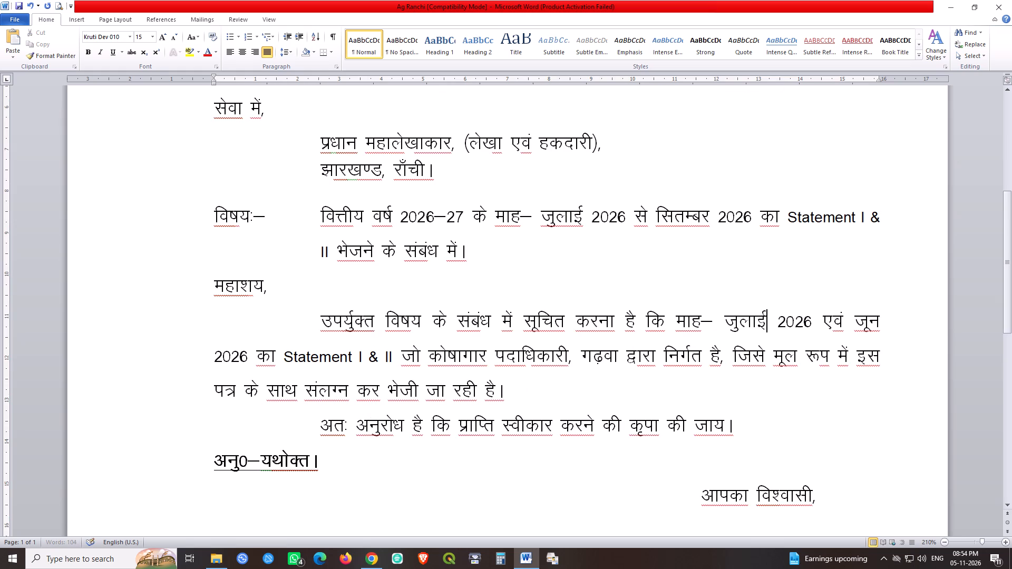
{"action": "key", "text": "Right"}
{"action": "key", "text": "Right"}
{"action": "key", "text": "Right"}
{"action": "key", "text": "Right"}
{"action": "key", "text": "Right"}
{"action": "key", "text": "Right"}
{"action": "key", "text": "ctrl+shift+Right"}
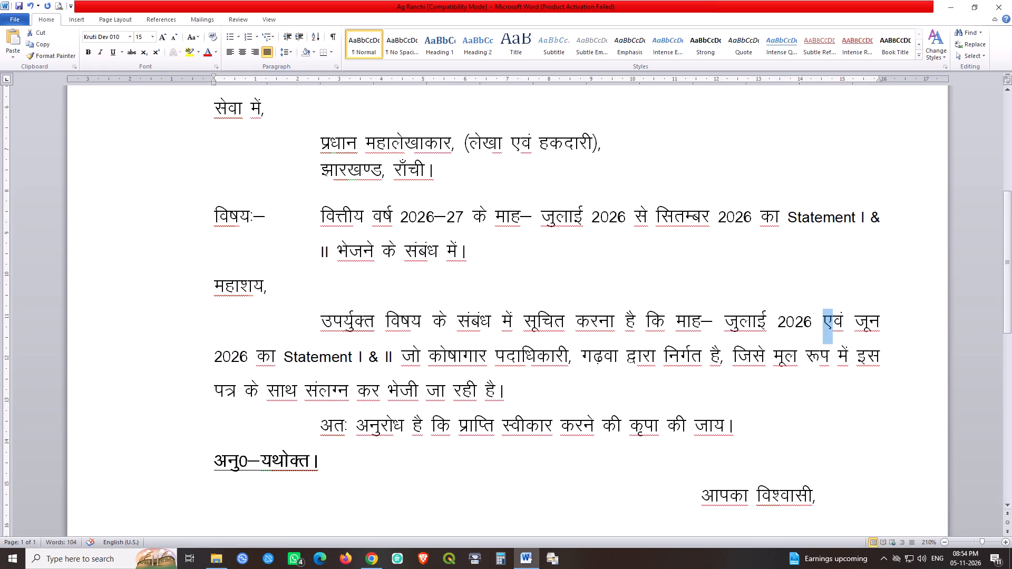
{"action": "type", "text": "ls"}
{"action": "key", "text": "Delete"}
{"action": "key", "text": "Delete"}
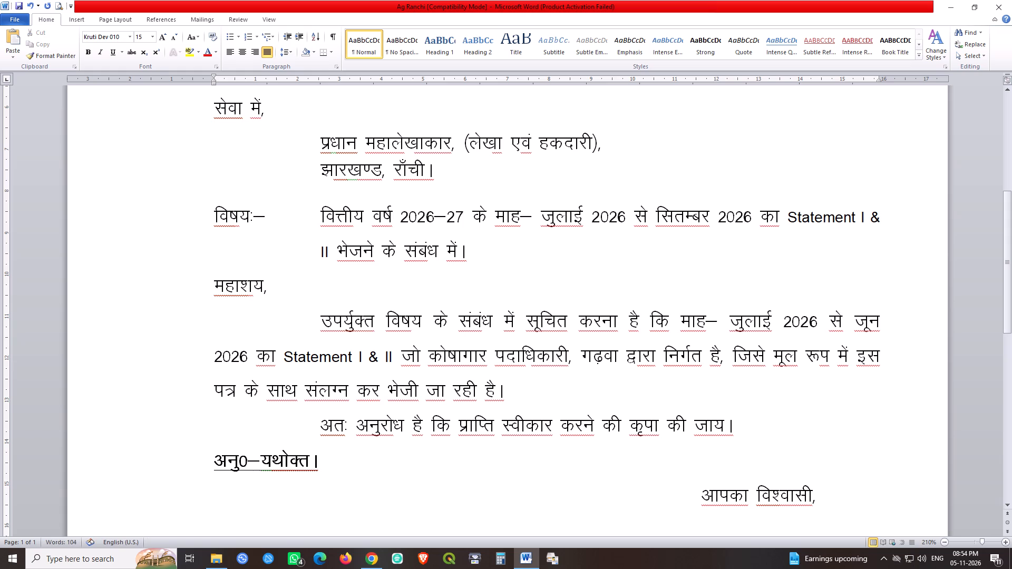
{"action": "key", "text": "Right"}
{"action": "key", "text": "ctrl+shift+Right"}
{"action": "type", "text": "flrECj"}
{"action": "key", "text": "space"}
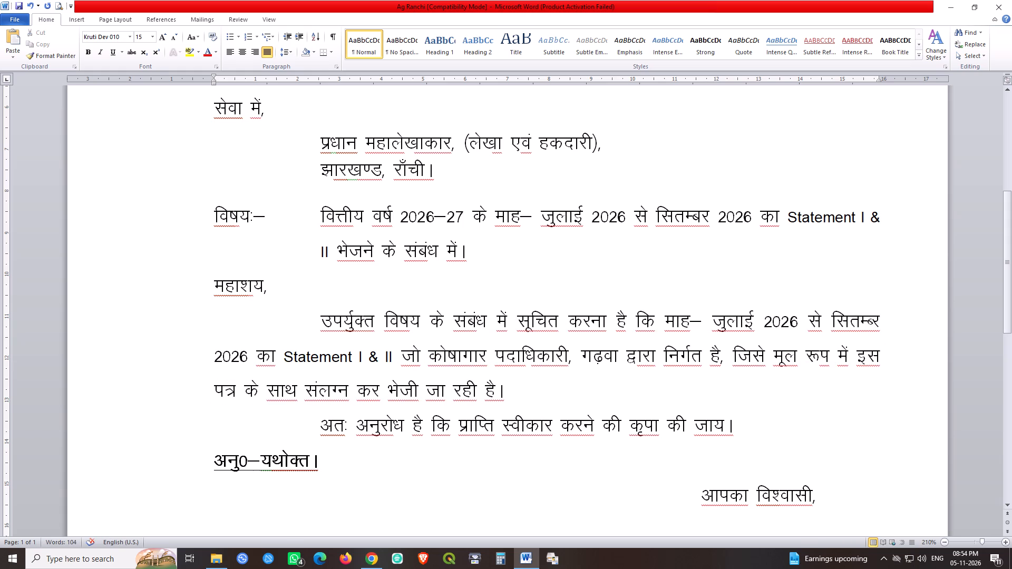
Read through the rest of the letter, from the Statement I & II wording down to the signature block.
{"action": "key", "text": "Right"}
{"action": "key", "text": "Right"}
{"action": "key", "text": "Right"}
{"action": "key", "text": "Right"}
{"action": "key", "text": "Right"}
{"action": "key", "text": "Right"}
{"action": "key", "text": "Right"}
{"action": "key", "text": "Right"}
{"action": "key", "text": "Right"}
{"action": "key", "text": "Right"}
{"action": "key", "text": "Right"}
{"action": "key", "text": "Right"}
{"action": "key", "text": "Right"}
{"action": "key", "text": "Right"}
{"action": "key", "text": "Right"}
{"action": "key", "text": "Right"}
{"action": "key", "text": "Right"}
{"action": "key", "text": "Right"}
{"action": "key", "text": "Right"}
{"action": "key", "text": "Right"}
{"action": "key", "text": "Right"}
{"action": "key", "text": "Right"}
{"action": "key", "text": "Right"}
{"action": "key", "text": "Right"}
{"action": "key", "text": "Right"}
{"action": "key", "text": "Right"}
{"action": "key", "text": "Left"}
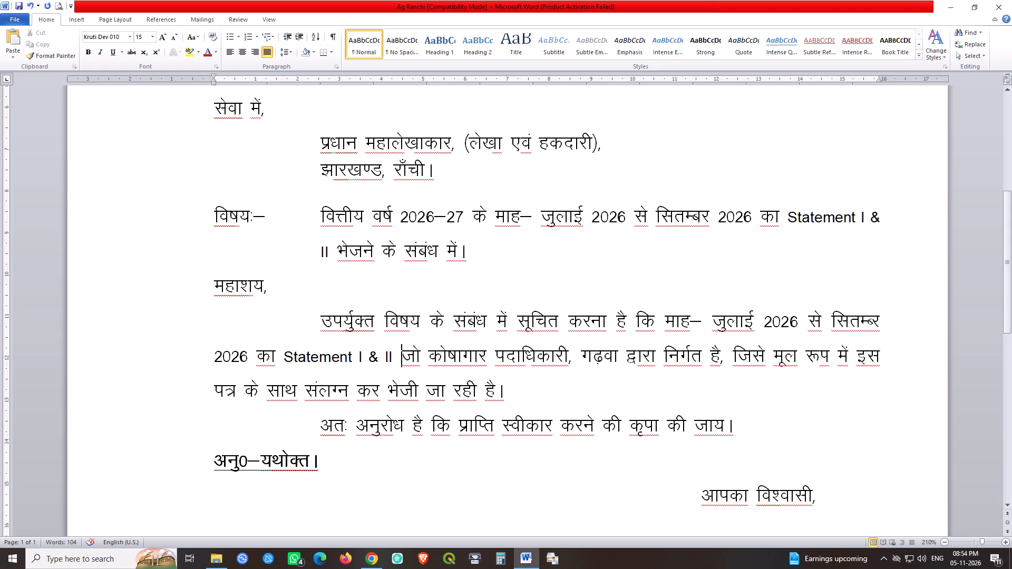
{"action": "left_click", "coordinate": [503, 392]}
{"action": "left_click", "coordinate": [746, 426]}
{"action": "scroll", "coordinate": [791, 418], "scroll_direction": "down", "scroll_amount": 2}
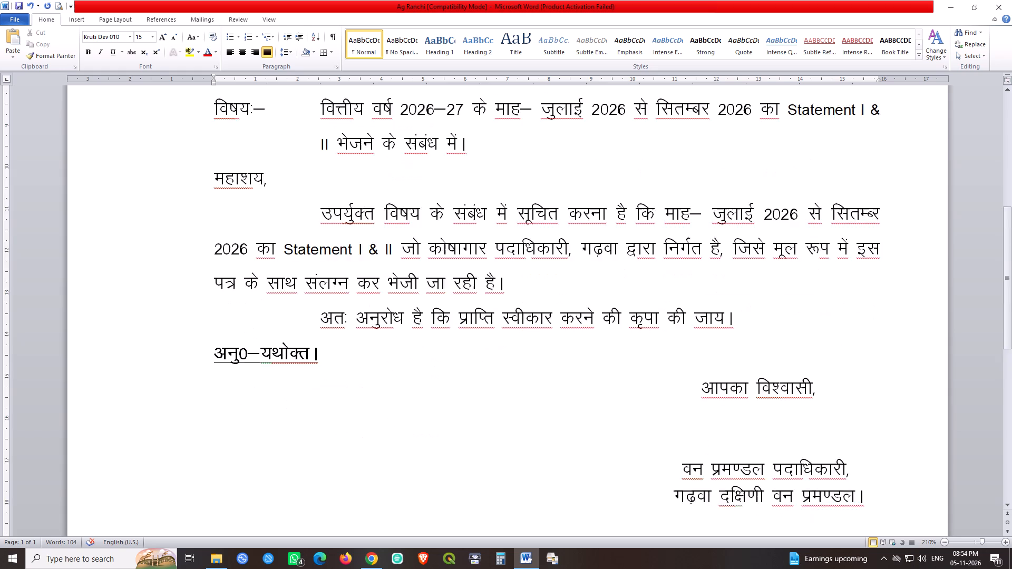
{"action": "scroll", "coordinate": [787, 426], "scroll_direction": "down", "scroll_amount": 5}
Save the Ag Ranchi letter and print 2 copies of it.
{"action": "key", "text": "ctrl+s"}
{"action": "key", "text": "ctrl+s"}
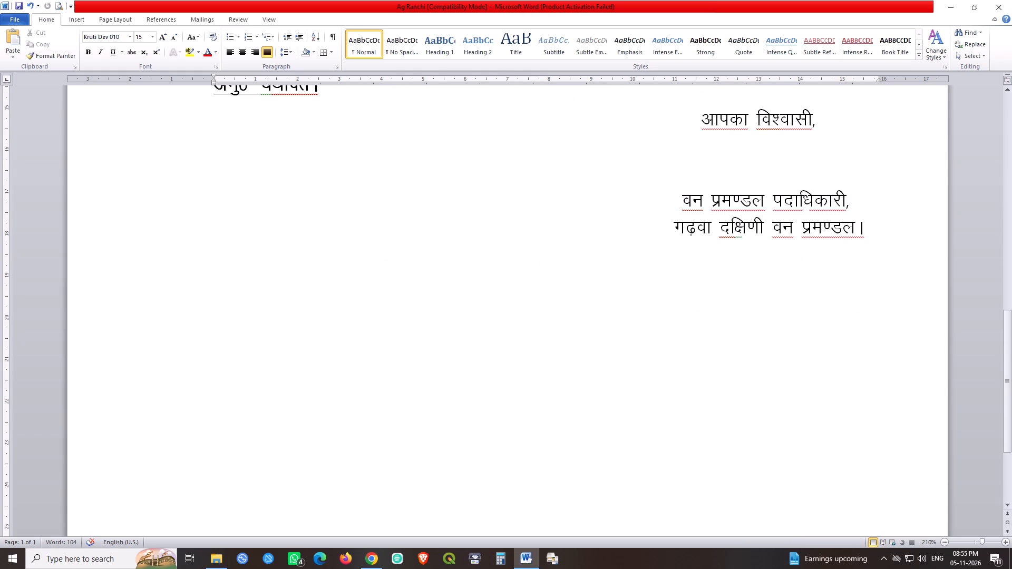
{"action": "key", "text": "ctrl+F2"}
{"action": "scroll", "coordinate": [507, 273], "scroll_direction": "down", "scroll_amount": 9}
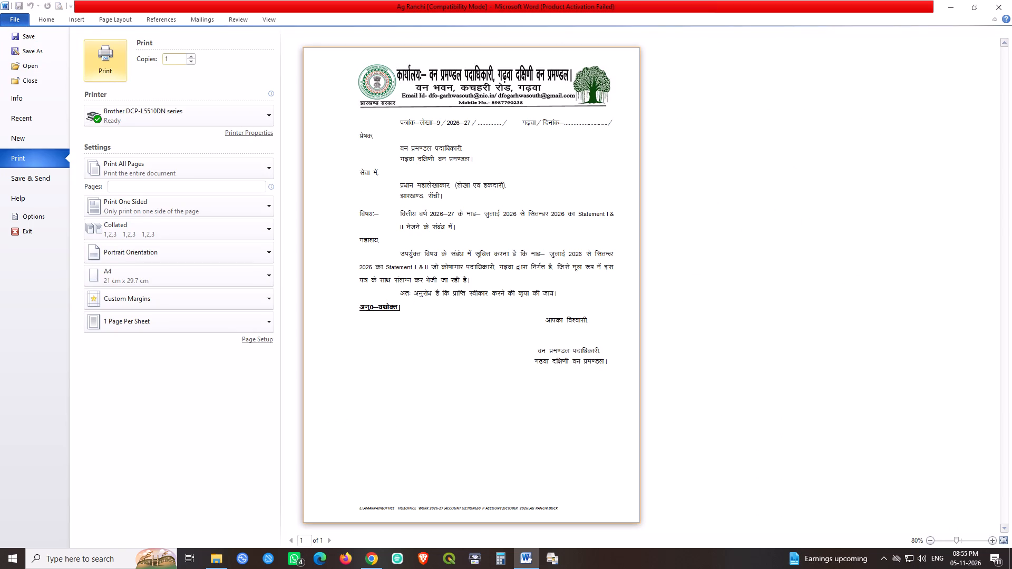
{"action": "left_click", "coordinate": [191, 58]}
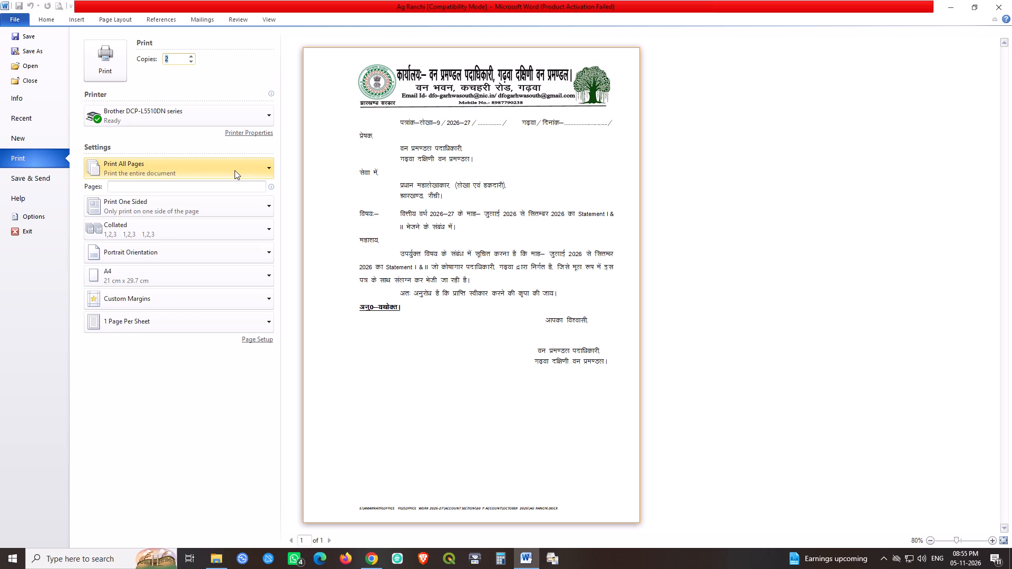
{"action": "left_click", "coordinate": [95, 56]}
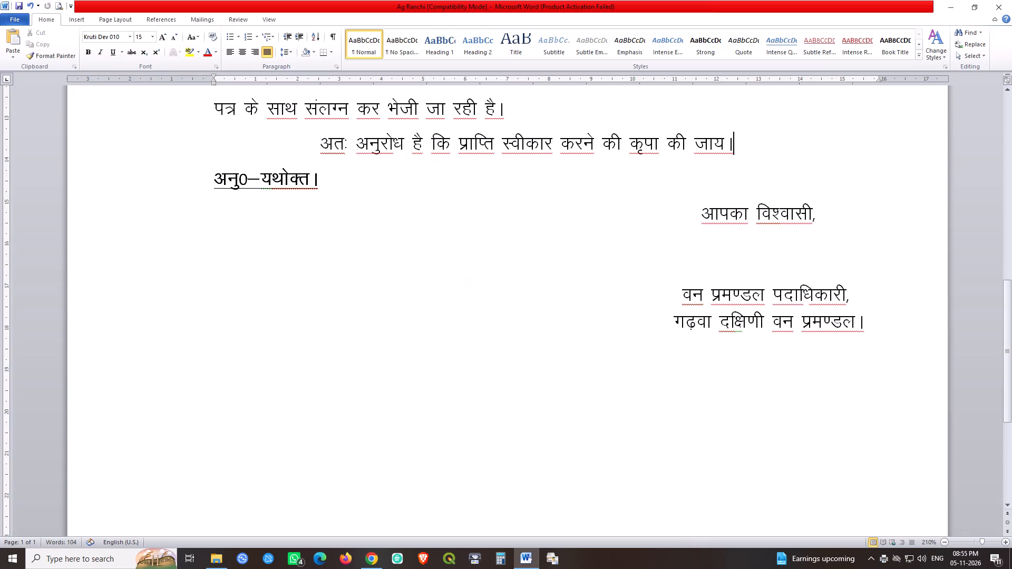
Save the Ag Ranchi letter again and close it.
{"action": "key", "text": "ctrl+s"}
{"action": "key", "text": "ctrl+s"}
{"action": "key", "text": "ctrl+s"}
{"action": "triple_click", "coordinate": [22, 4]}
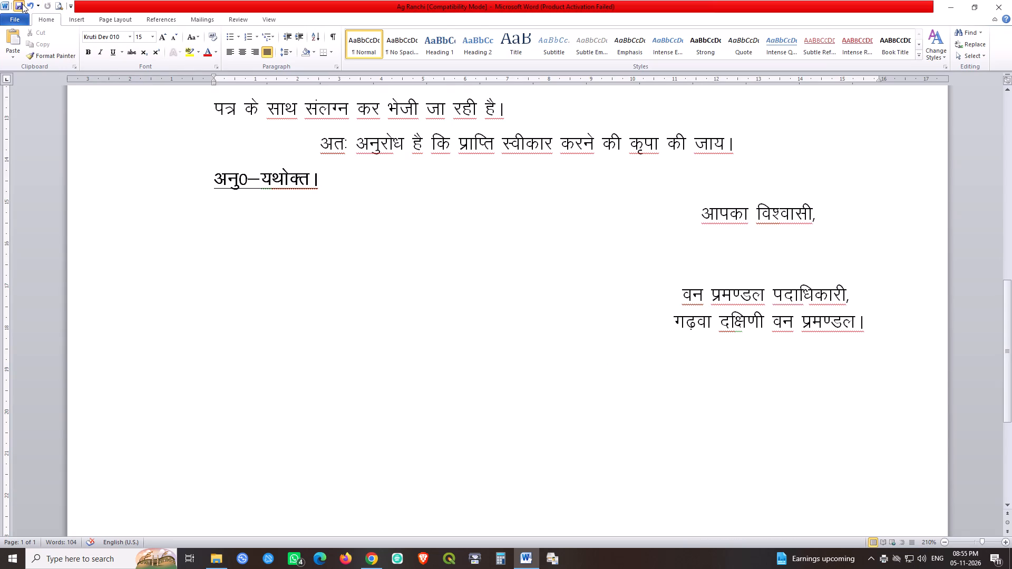
{"action": "triple_click", "coordinate": [22, 4]}
{"action": "left_click", "coordinate": [1011, 0]}
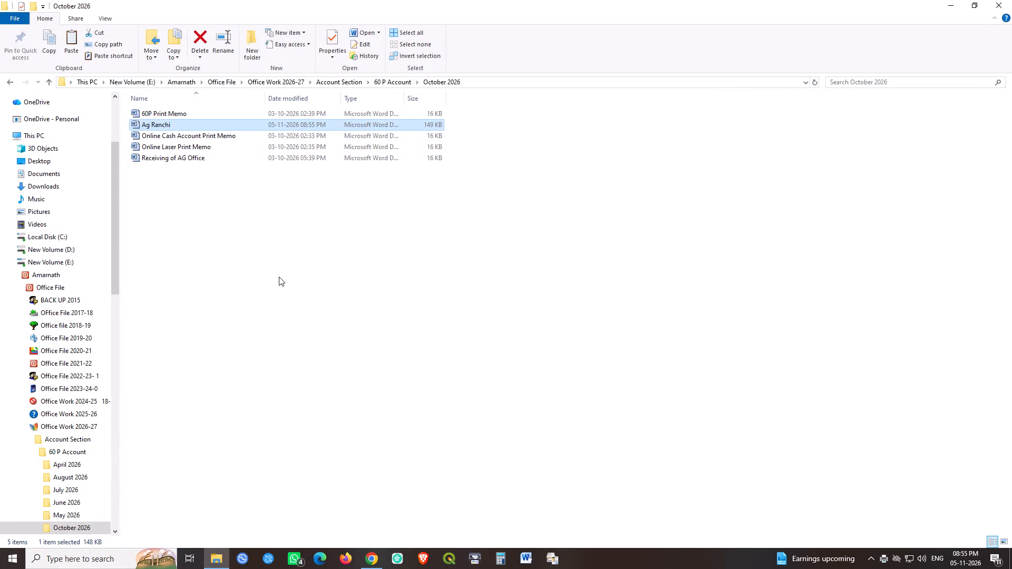
Open the Receiving of AG Office document from the October 2026 folder and dismiss the activation notice.
{"action": "key", "text": "Down"}
{"action": "key", "text": "Down"}
{"action": "key", "text": "Down"}
{"action": "key", "text": "Return"}
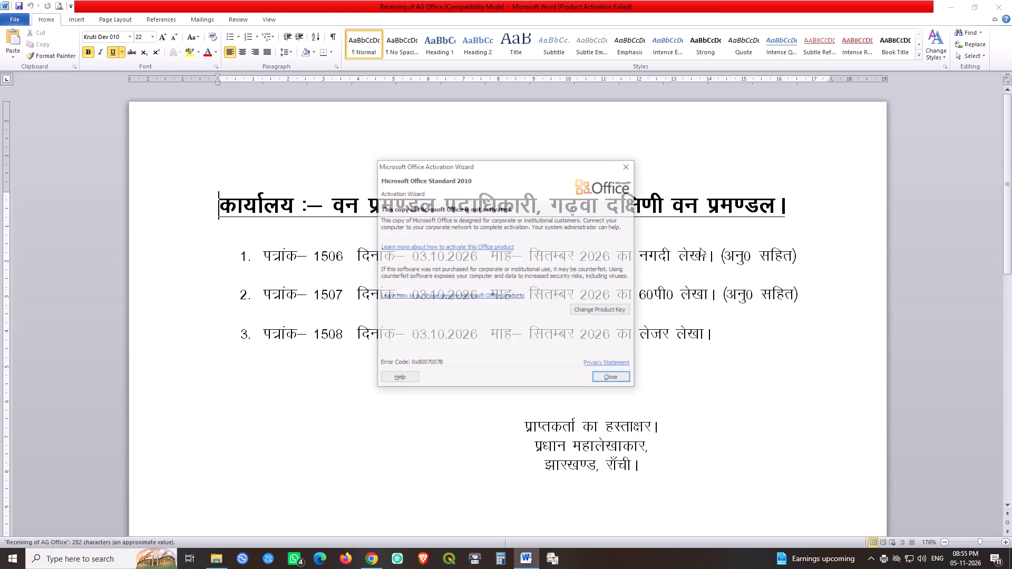
{"action": "left_click", "coordinate": [605, 380]}
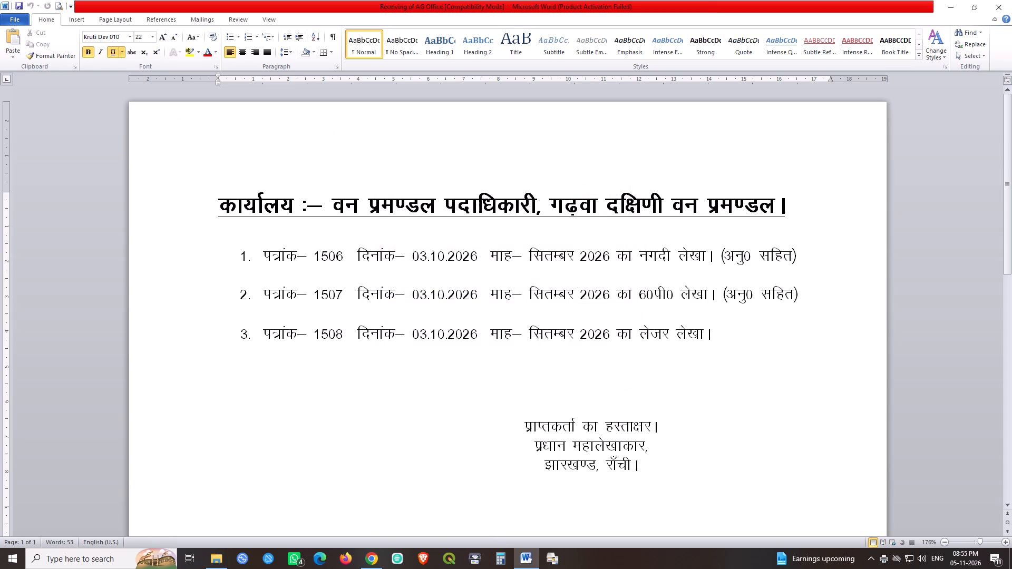
Set the letter number (पत्रांक) of the first item, the cash account, to 1679.
{"action": "left_click", "coordinate": [309, 249]}
{"action": "key", "text": "Right"}
{"action": "key", "text": "Right"}
{"action": "key", "text": "Left"}
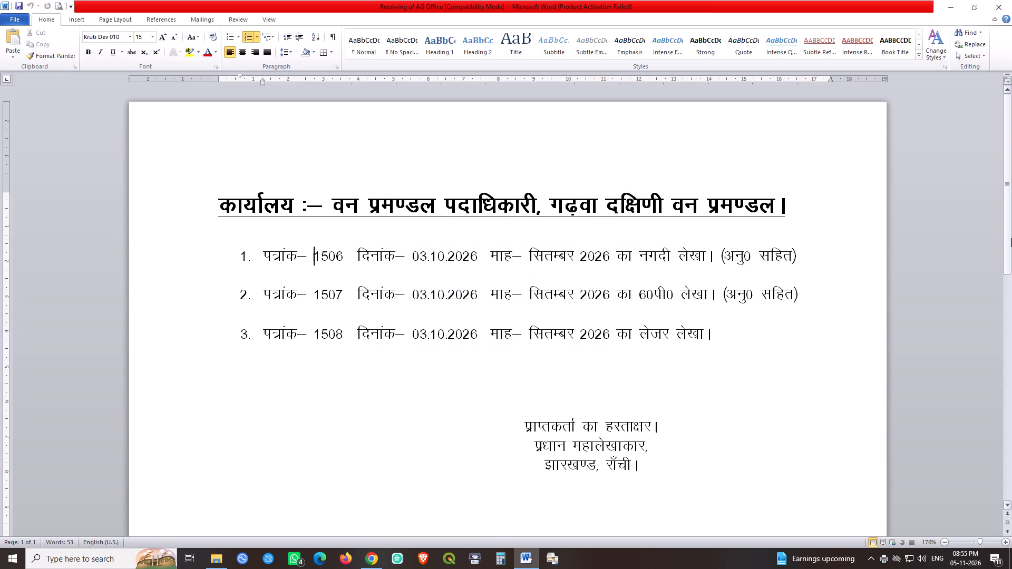
{"action": "key", "text": "shift+Right"}
{"action": "key", "text": "shift+Right"}
{"action": "key", "text": "shift+Right"}
{"action": "key", "text": "shift+Right"}
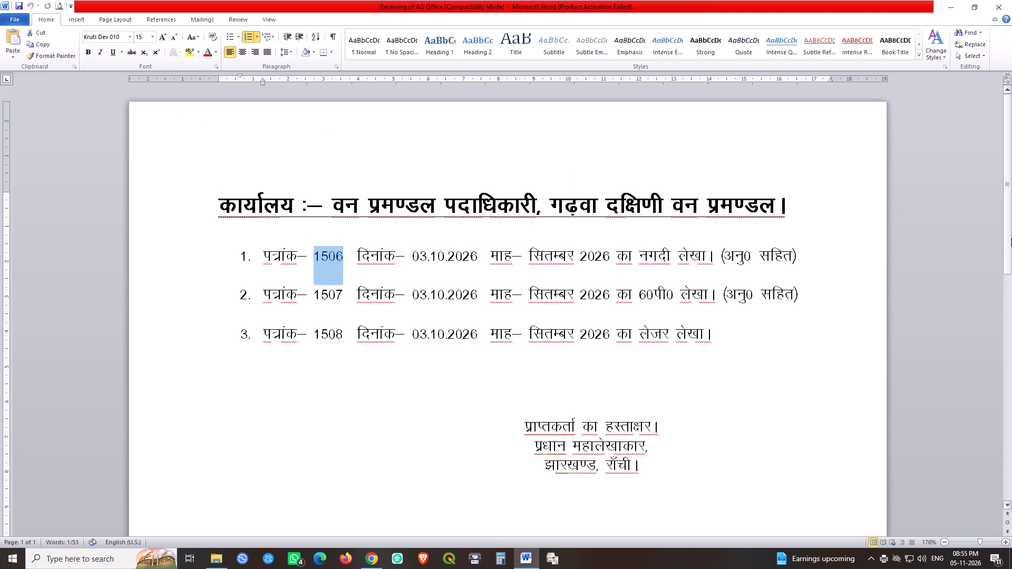
{"action": "type", "text": "1679"}
{"action": "key", "text": "Right"}
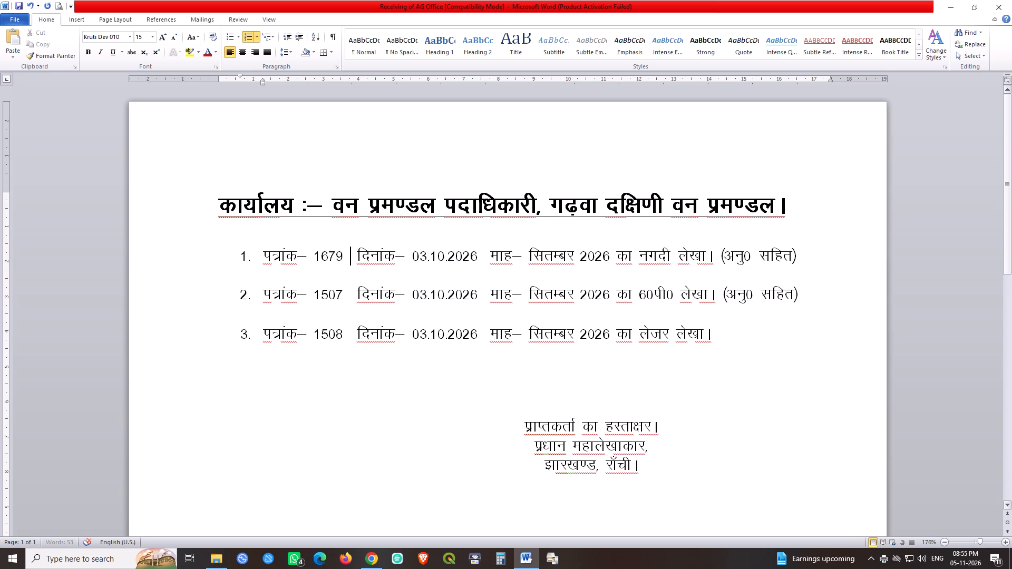
Change the date (दिनांक) of the first item, the cash account, to 05.11.2026.
{"action": "key", "text": "Right"}
{"action": "key", "text": "Right"}
{"action": "key", "text": "Right"}
{"action": "key", "text": "Right"}
{"action": "key", "text": "Right"}
{"action": "key", "text": "Right"}
{"action": "key", "text": "Right"}
{"action": "key", "text": "Right"}
{"action": "key", "text": "Right"}
{"action": "key", "text": "Right"}
{"action": "key", "text": "shift+Right"}
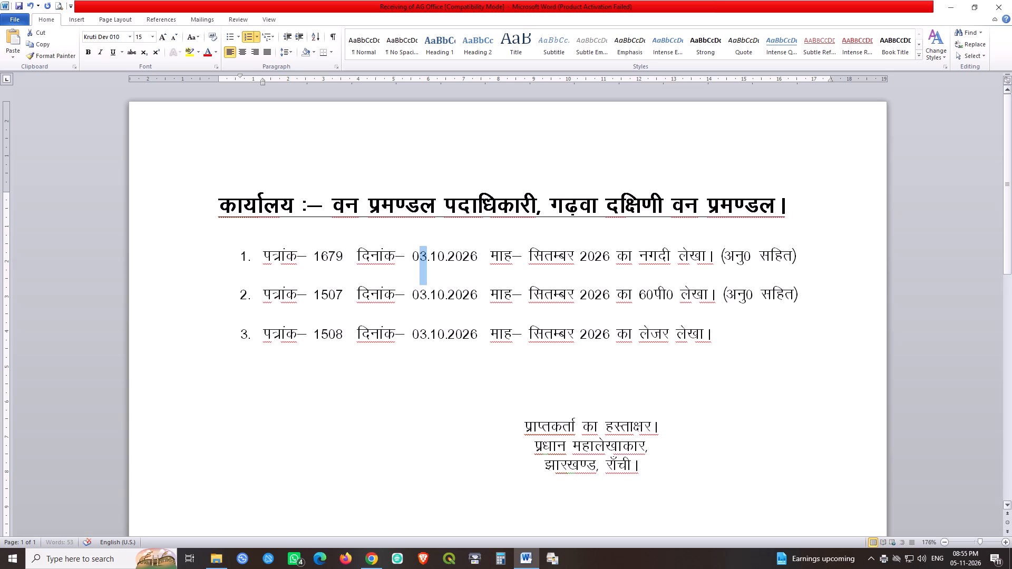
{"action": "key", "text": "5"}
{"action": "key", "text": "Right"}
{"action": "key", "text": "shift+Right"}
{"action": "key", "text": "shift+Right"}
{"action": "type", "text": "11"}
Change the month (माह) of the first item to अक्टूबर, keeping a space before the year.
{"action": "key", "text": "Right"}
{"action": "key", "text": "Right"}
{"action": "key", "text": "Right"}
{"action": "key", "text": "Right"}
{"action": "key", "text": "Right"}
{"action": "key", "text": "Right"}
{"action": "key", "text": "Right"}
{"action": "key", "text": "Right"}
{"action": "key", "text": "Right"}
{"action": "key", "text": "Right"}
{"action": "key", "text": "Right"}
{"action": "key", "text": "Right"}
{"action": "key", "text": "Right"}
{"action": "key", "text": "Left"}
{"action": "key", "text": "ctrl+shift+Right"}
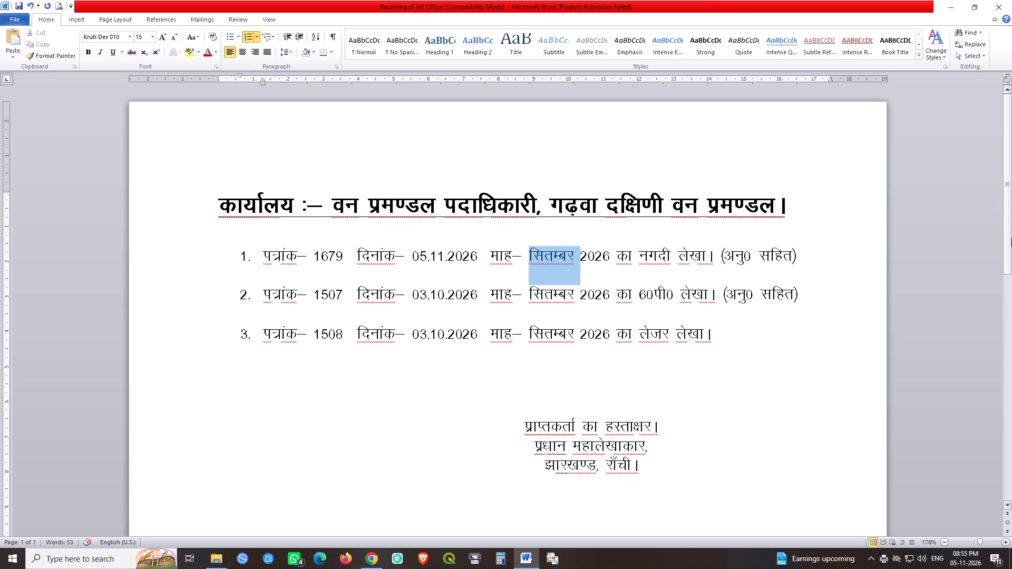
{"action": "type", "text": "vDVWcj"}
{"action": "key", "text": "BackSpace"}
{"action": "key", "text": "BackSpace"}
{"action": "key", "text": "BackSpace"}
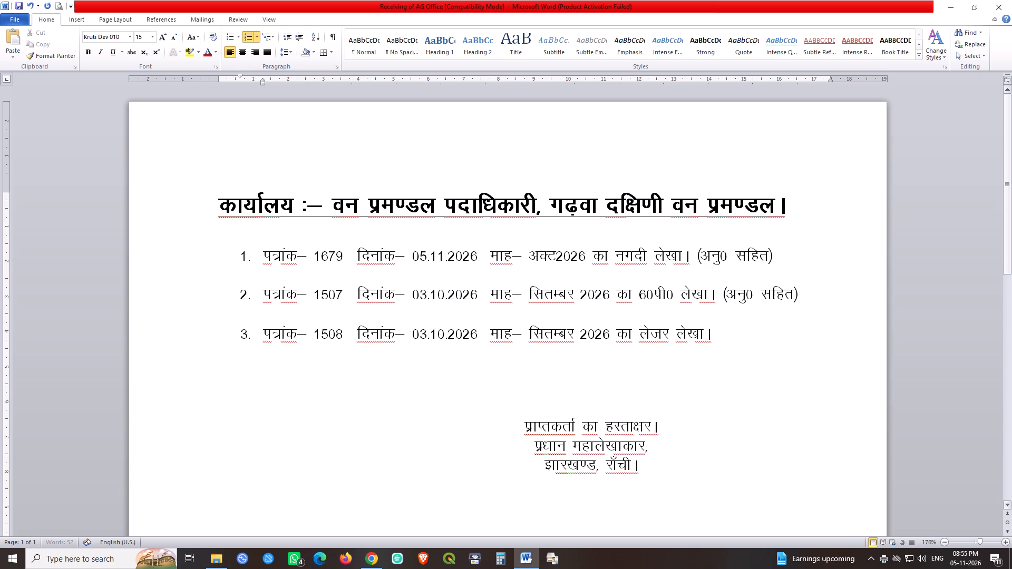
{"action": "type", "text": "wcj"}
{"action": "key", "text": "space"}
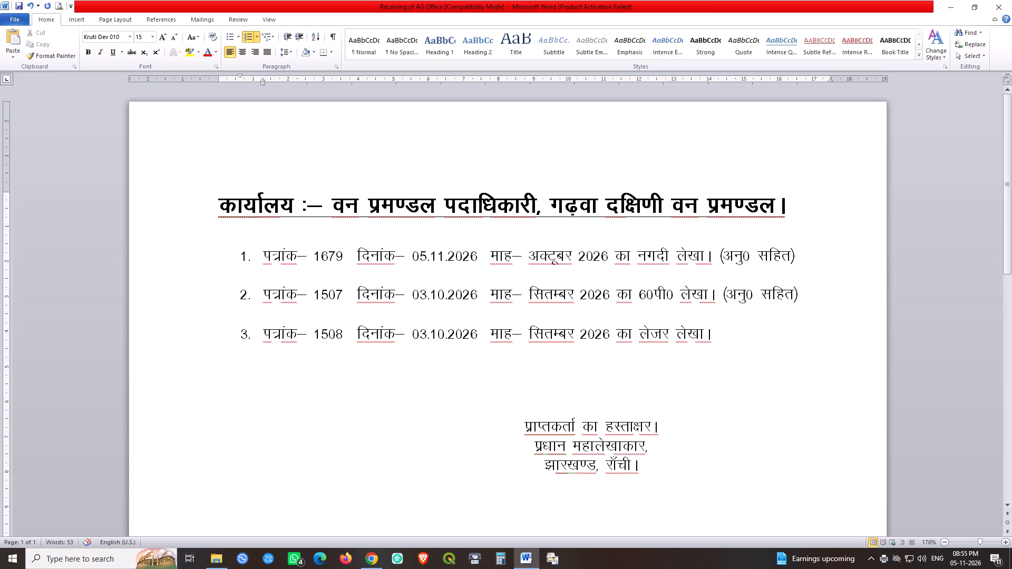
Copy the first item's text from दिनांक through the year over the same text in items 2 and 3, removing the extra spaces.
{"action": "left_click_drag", "start_coordinate": [607, 256], "coordinate": [288, 249]}
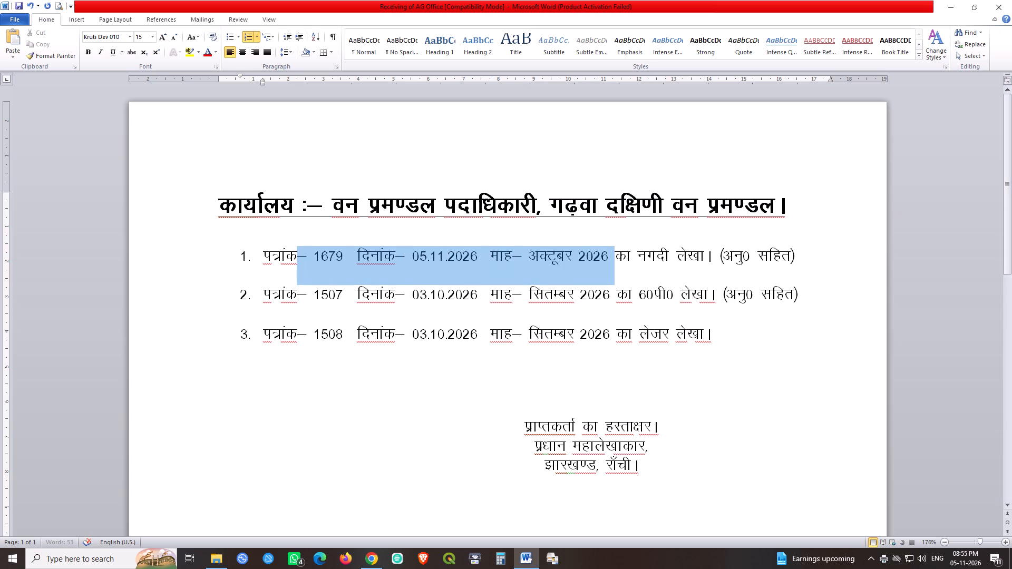
{"action": "left_click_drag", "start_coordinate": [288, 249], "coordinate": [366, 254]}
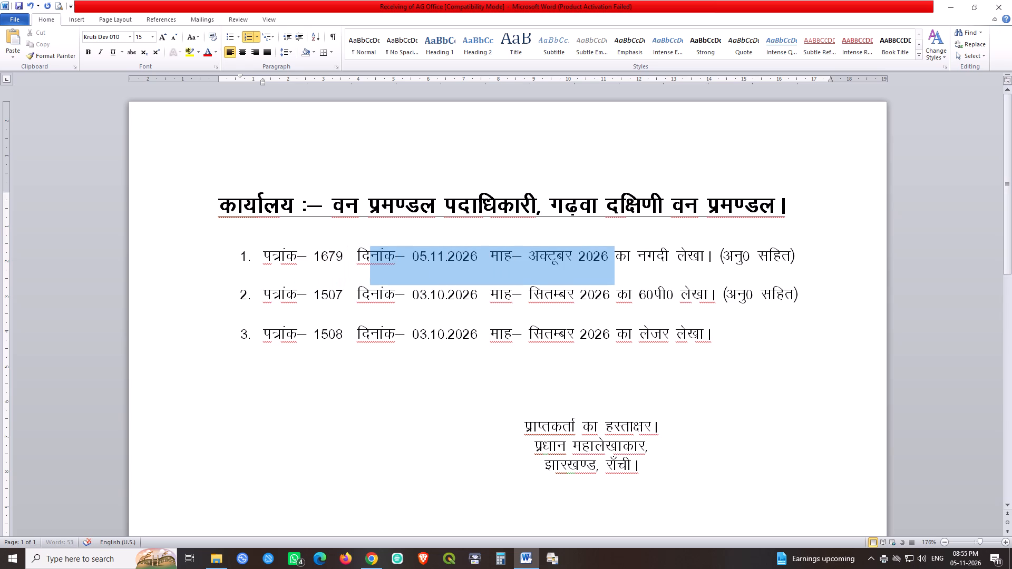
{"action": "left_click_drag", "start_coordinate": [366, 254], "coordinate": [358, 253]}
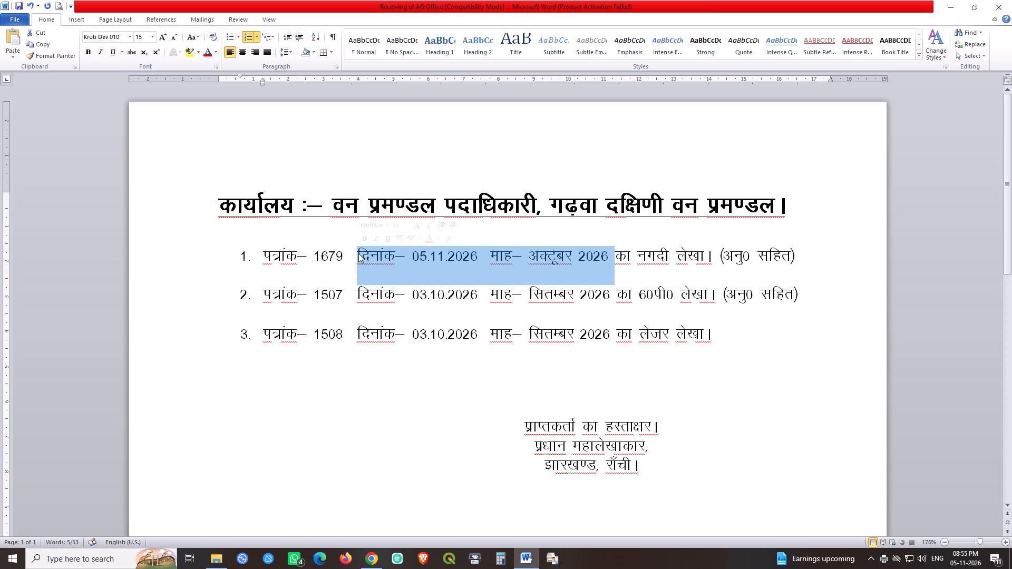
{"action": "key", "text": "ctrl+c"}
{"action": "left_click_drag", "start_coordinate": [357, 295], "coordinate": [559, 287]}
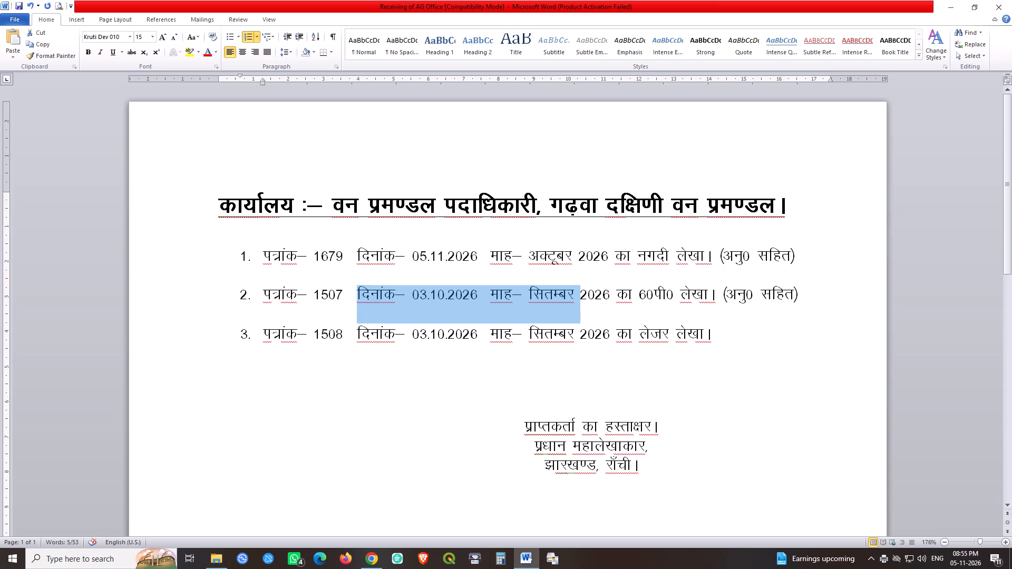
{"action": "left_click_drag", "start_coordinate": [559, 287], "coordinate": [611, 297]}
{"action": "key", "text": "ctrl+v"}
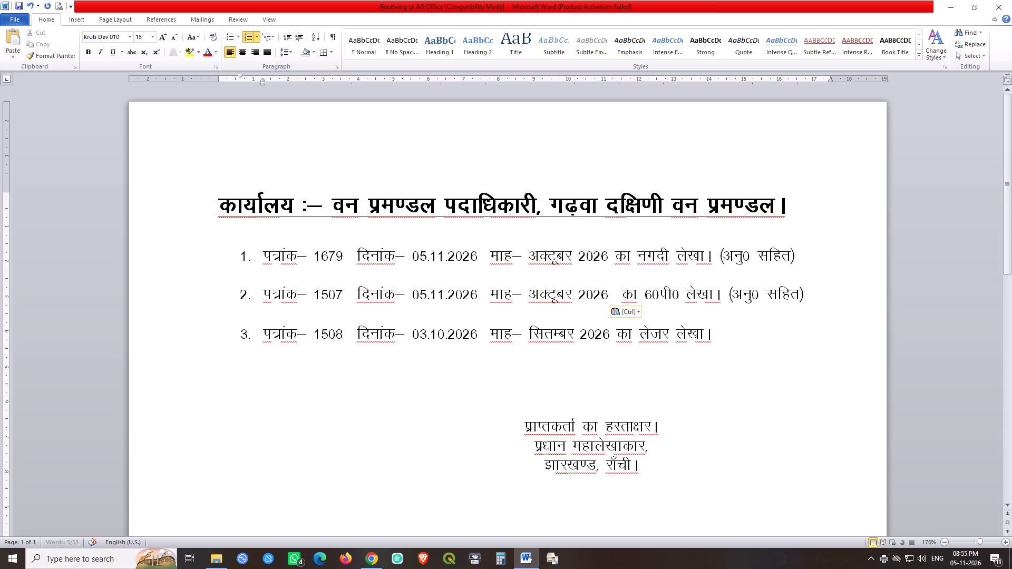
{"action": "left_click", "coordinate": [361, 332]}
{"action": "left_click_drag", "start_coordinate": [356, 330], "coordinate": [611, 333]}
{"action": "key", "text": "ctrl+v"}
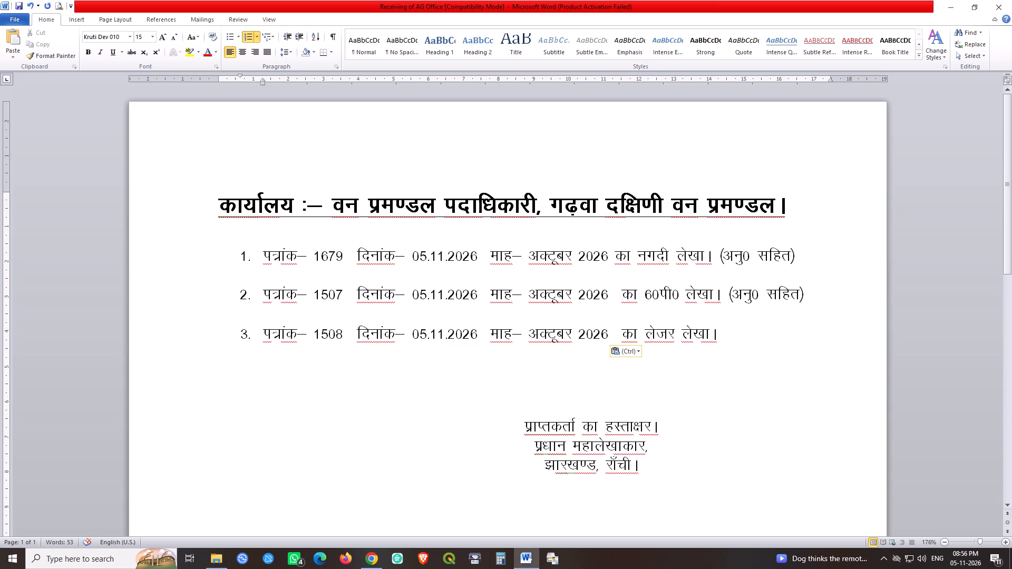
{"action": "key", "text": "Delete"}
{"action": "key", "text": "Up"}
{"action": "key", "text": "Delete"}
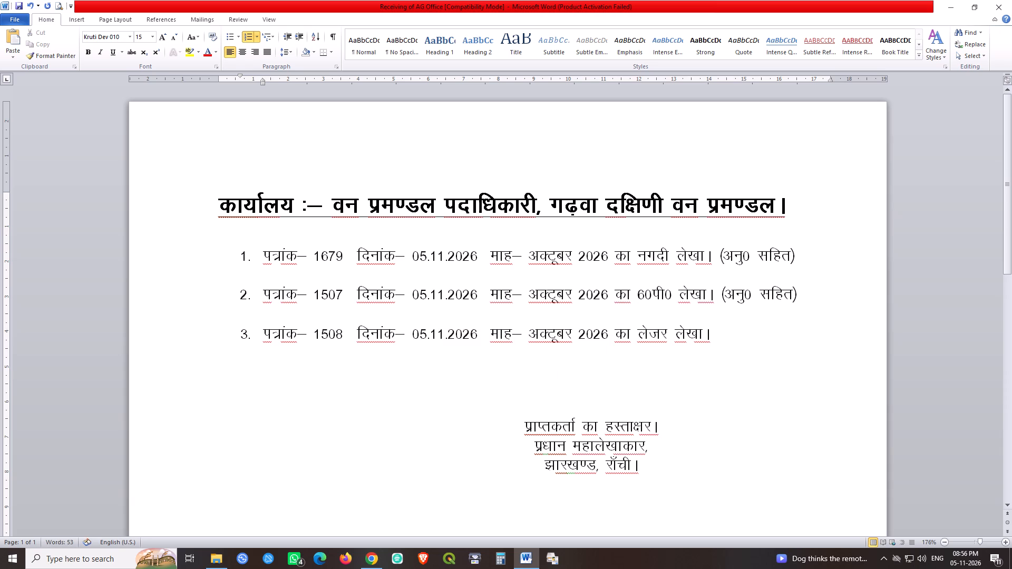
Set the letter number (पत्रांक) of the second item to 1680 and of the third item to 1681.
{"action": "left_click", "coordinate": [327, 292]}
{"action": "key", "text": "shift+Right"}
{"action": "key", "text": "shift+Right"}
{"action": "key", "text": "shift+Right"}
{"action": "type", "text": "680"}
{"action": "key", "text": "Down"}
{"action": "key", "text": "shift+Left"}
{"action": "key", "text": "shift+Left"}
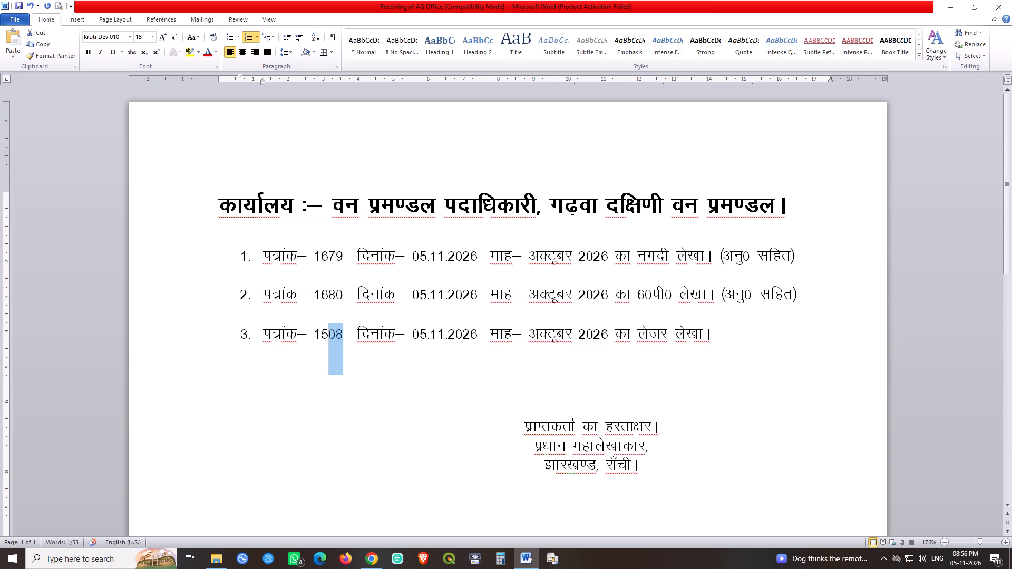
{"action": "key", "text": "shift+Left"}
{"action": "type", "text": "681"}
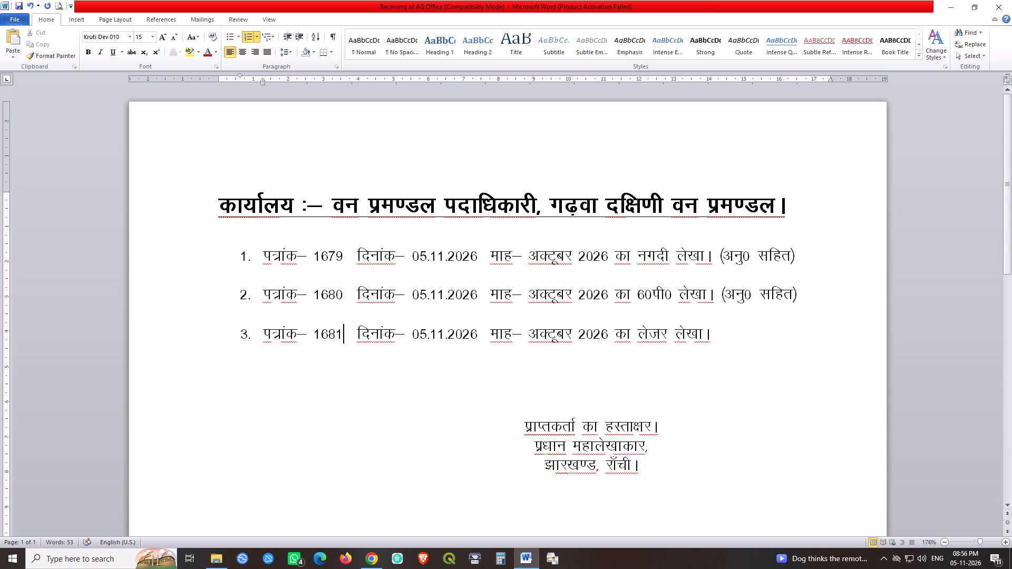
Save the Receiving of AG Office document.
{"action": "key", "text": "ctrl+s"}
{"action": "key", "text": "ctrl+s"}
{"action": "key", "text": "ctrl+s"}
{"action": "key", "text": "ctrl+s"}
{"action": "key", "text": "ctrl+s"}
{"action": "key", "text": "ctrl+s"}
{"action": "key", "text": "ctrl+s"}
{"action": "key", "text": "ctrl+s"}
{"action": "key", "text": "ctrl+s"}
{"action": "key", "text": "ctrl+s"}
{"action": "key", "text": "ctrl+s"}
{"action": "key", "text": "ctrl+s"}
{"action": "key", "text": "ctrl+s"}
{"action": "key", "text": "ctrl+s"}
{"action": "key", "text": "ctrl+s"}
{"action": "key", "text": "ctrl+s"}
{"action": "key", "text": "ctrl+s"}
Add a fourth numbered item after the ledger account reading पत्रांक– 1682 दिनांक 05.11.2026.
{"action": "left_click", "coordinate": [729, 336]}
{"action": "key", "text": "Return"}
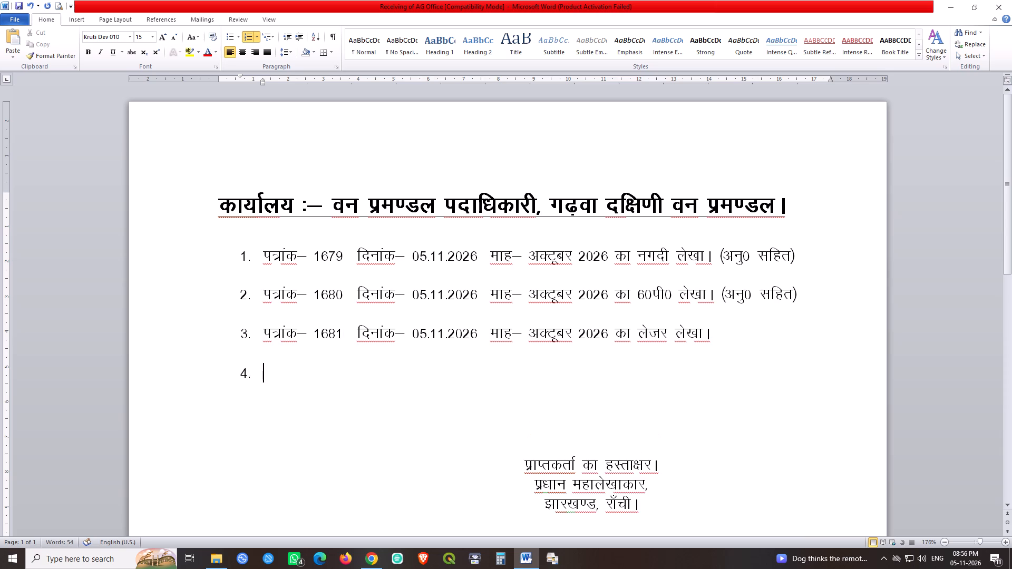
{"action": "type", "text": "i=kad"}
{"action": "key", "text": "ctrl+z"}
{"action": "key", "text": "ctrl+z"}
{"action": "type", "text": "kas"}
{"action": "key", "text": "BackSpace"}
{"action": "type", "text": "d& 1682 fnukad 05-11-2026"}
Insert a dash after दिनांक in the fourth item, matching the other items.
{"action": "key", "text": "Left"}
{"action": "key", "text": "Left"}
{"action": "key", "text": "Left"}
{"action": "key", "text": "Left"}
{"action": "key", "text": "Left"}
{"action": "key", "text": "Left"}
{"action": "key", "text": "Left"}
{"action": "key", "text": "Left"}
{"action": "key", "text": "Left"}
{"action": "key", "text": "Left"}
{"action": "key", "text": "Left"}
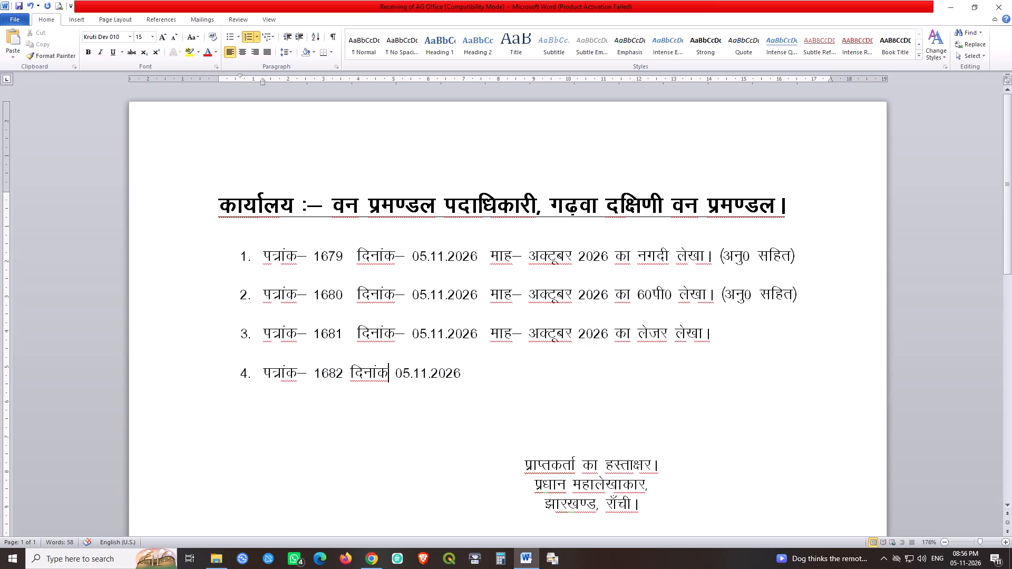
{"action": "key", "text": "shift+ampersand"}
Append माह– जुलाई 2026 से सितम्बर 2026 का to the end of the fourth item.
{"action": "key", "text": "Right"}
{"action": "key", "text": "Right"}
{"action": "key", "text": "Right"}
{"action": "key", "text": "Right"}
{"action": "key", "text": "Right"}
{"action": "key", "text": "Right"}
{"action": "key", "text": "Right"}
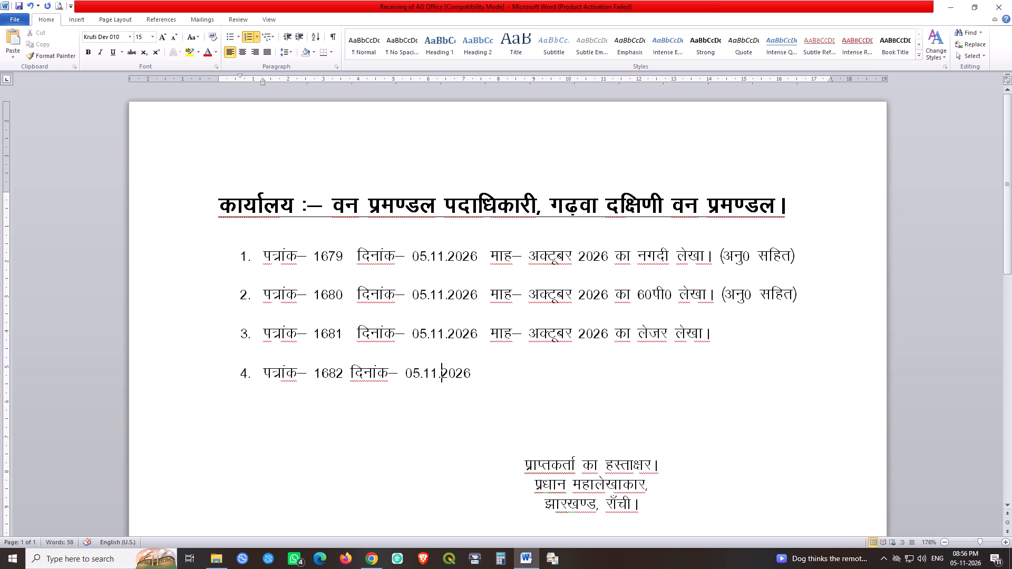
{"action": "key", "text": "Right"}
{"action": "key", "text": "Right"}
{"action": "key", "text": "Right"}
{"action": "key", "text": "Right"}
{"action": "key", "text": "Right"}
{"action": "key", "text": "Left"}
{"action": "key", "text": "space"}
{"action": "type", "text": "ekg& tqykbZ 2026 ls flrEcj 2026"}
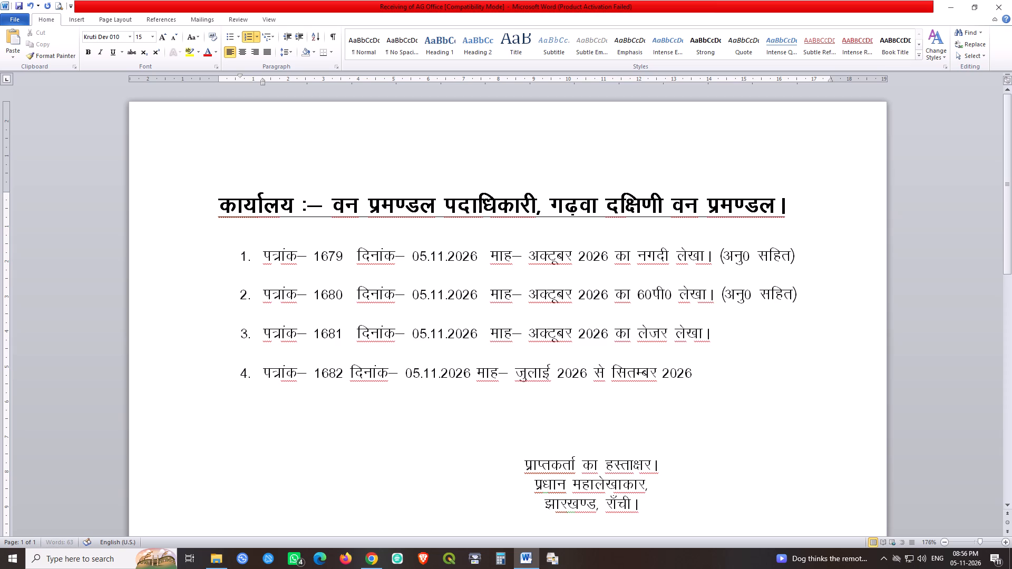
{"action": "key", "text": "space"}
{"action": "type", "text": "dk"}
{"action": "key", "text": "space"}
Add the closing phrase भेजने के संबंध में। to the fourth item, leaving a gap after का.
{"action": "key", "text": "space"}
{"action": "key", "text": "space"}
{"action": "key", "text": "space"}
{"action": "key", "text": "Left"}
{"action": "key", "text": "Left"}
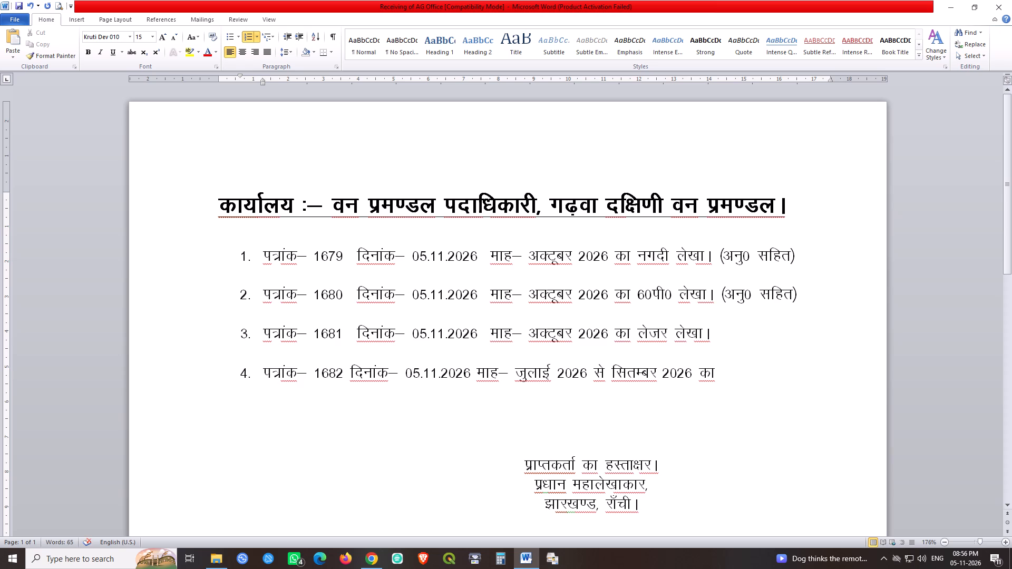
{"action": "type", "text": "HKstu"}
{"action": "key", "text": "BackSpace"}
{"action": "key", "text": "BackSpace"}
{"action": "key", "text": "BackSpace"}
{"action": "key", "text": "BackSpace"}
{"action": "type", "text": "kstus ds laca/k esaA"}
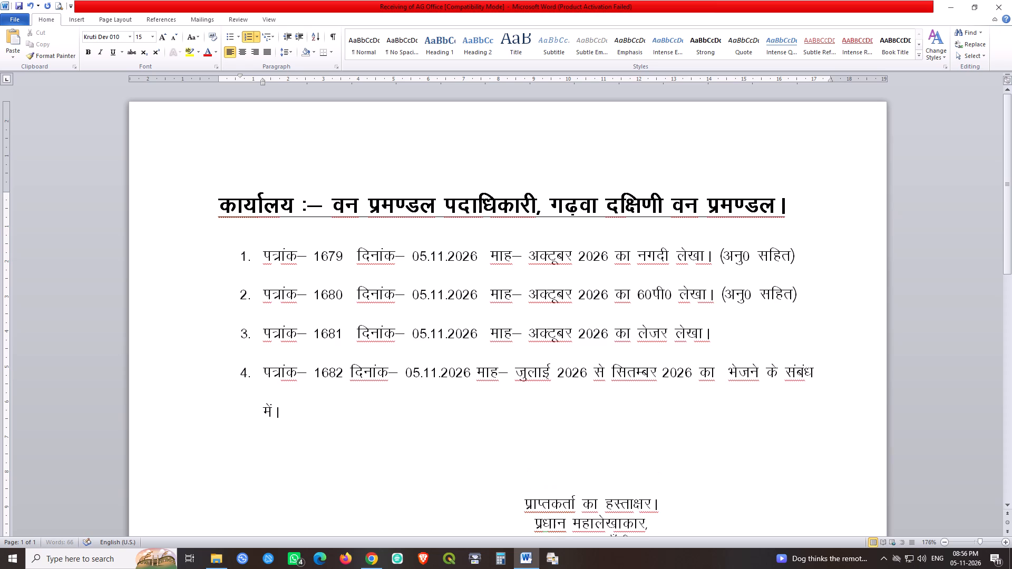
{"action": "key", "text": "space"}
Insert "Statement- I & II" after का in the fourth item, with character formatting reset for the English text.
{"action": "key", "text": "Left"}
{"action": "key", "text": "Left"}
{"action": "key", "text": "Left"}
{"action": "key", "text": "Left"}
{"action": "key", "text": "Left"}
{"action": "key", "text": "ctrl+Left"}
{"action": "key", "text": "ctrl+Left"}
{"action": "key", "text": "ctrl+Left"}
{"action": "key", "text": "ctrl+Left"}
{"action": "key", "text": "ctrl+Left"}
{"action": "key", "text": "ctrl+Left"}
{"action": "key", "text": "ctrl+Right"}
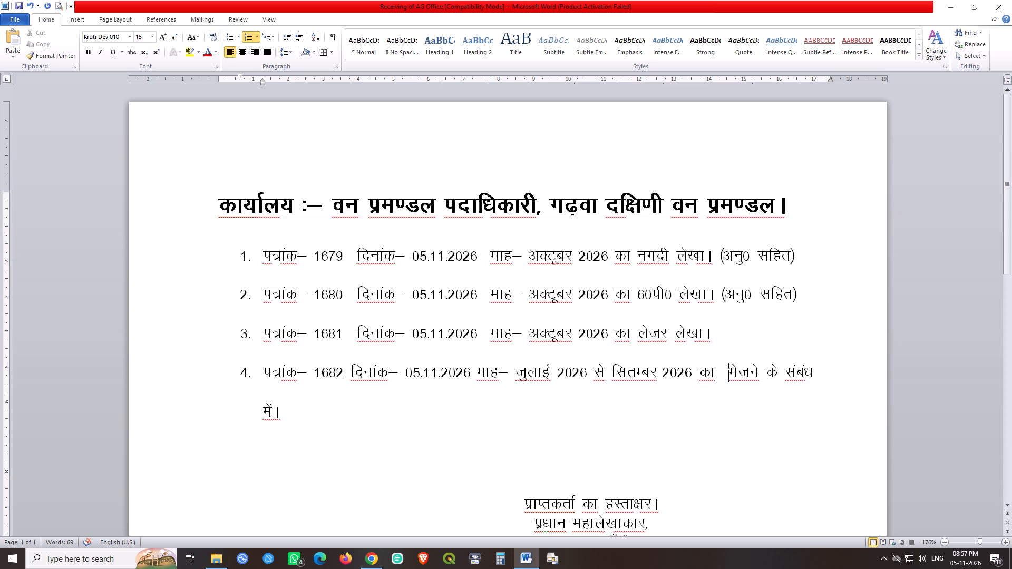
{"action": "key", "text": "Left"}
{"action": "key", "text": "ctrl+space"}
{"action": "type", "text": "Statement"}
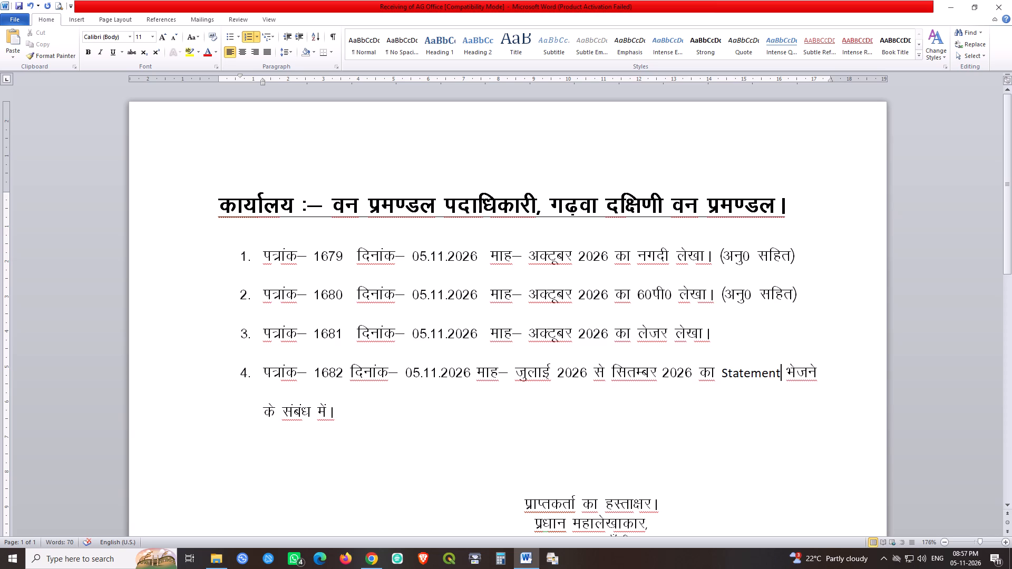
{"action": "type", "text": "- I & II"}
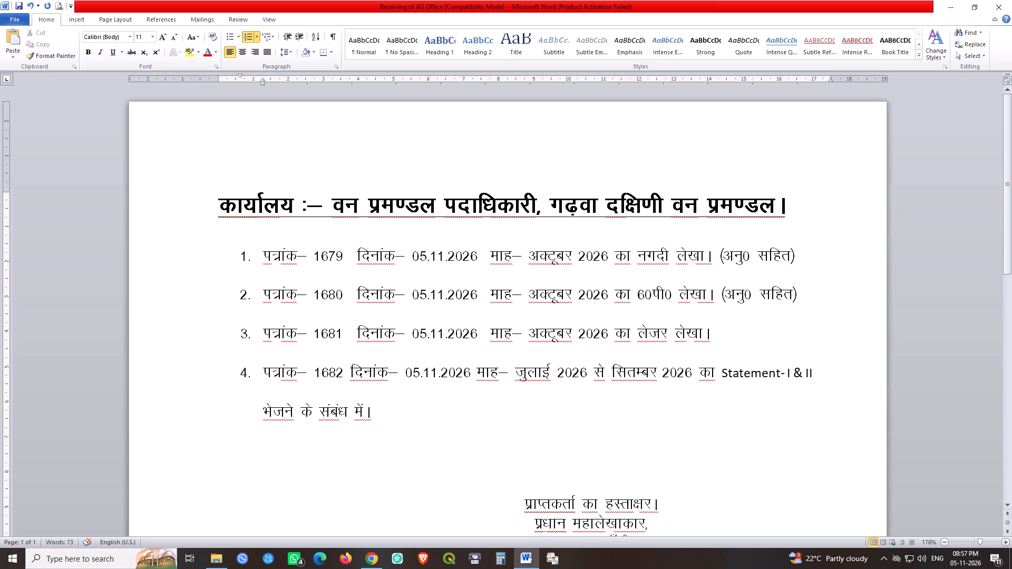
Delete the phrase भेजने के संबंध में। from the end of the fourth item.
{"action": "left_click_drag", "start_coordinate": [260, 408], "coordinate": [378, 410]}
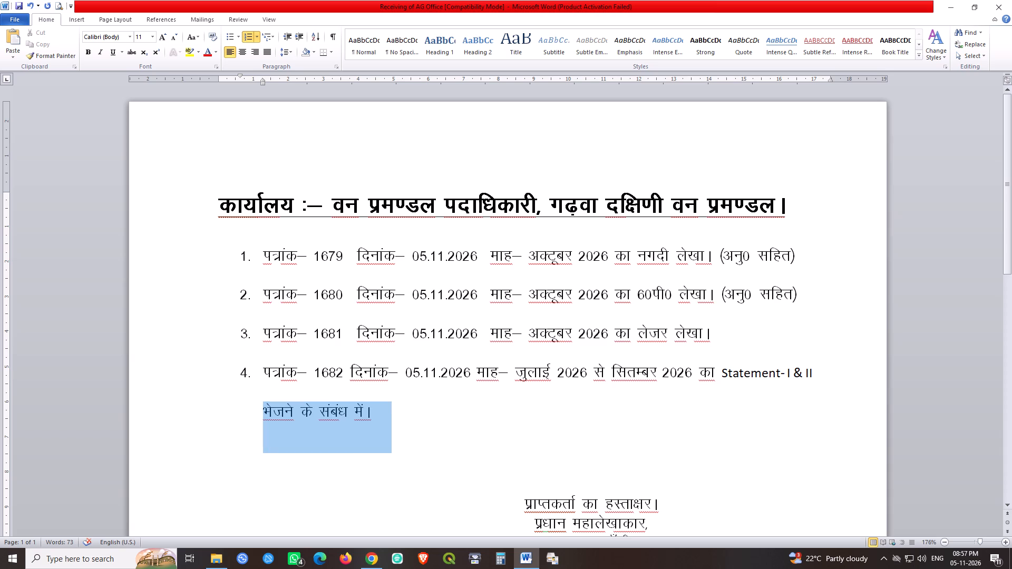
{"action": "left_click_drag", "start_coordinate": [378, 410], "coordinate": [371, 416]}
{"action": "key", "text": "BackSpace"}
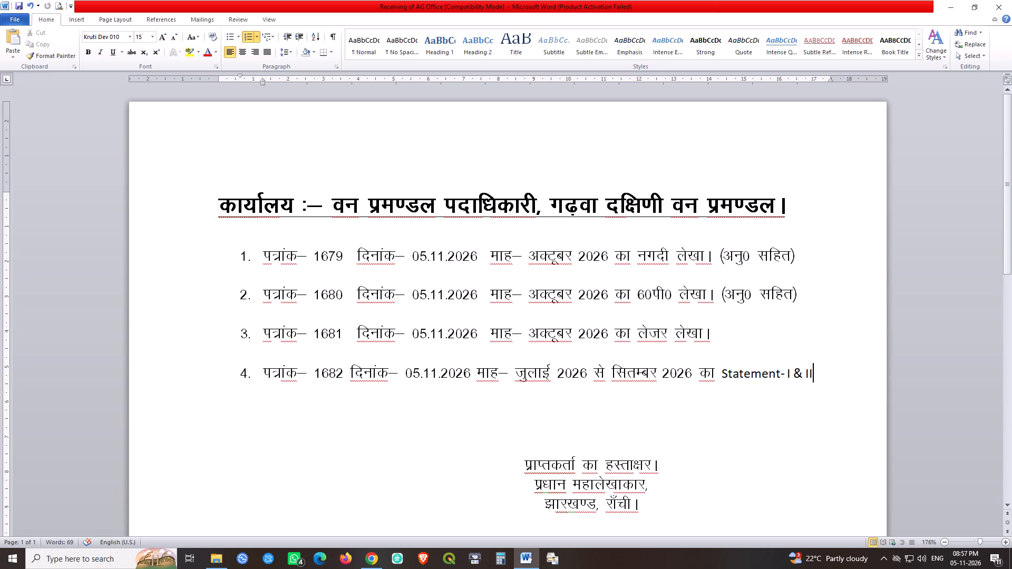
Save the receiving document with its fourth item.
{"action": "key", "text": "ctrl+s"}
Remove the extra space before दिनांक in items 3, 2 and 1 to match the fourth item, and save the document.
{"action": "left_click", "coordinate": [349, 376]}
{"action": "left_click", "coordinate": [347, 333]}
{"action": "key", "text": "Delete"}
{"action": "key", "text": "Up"}
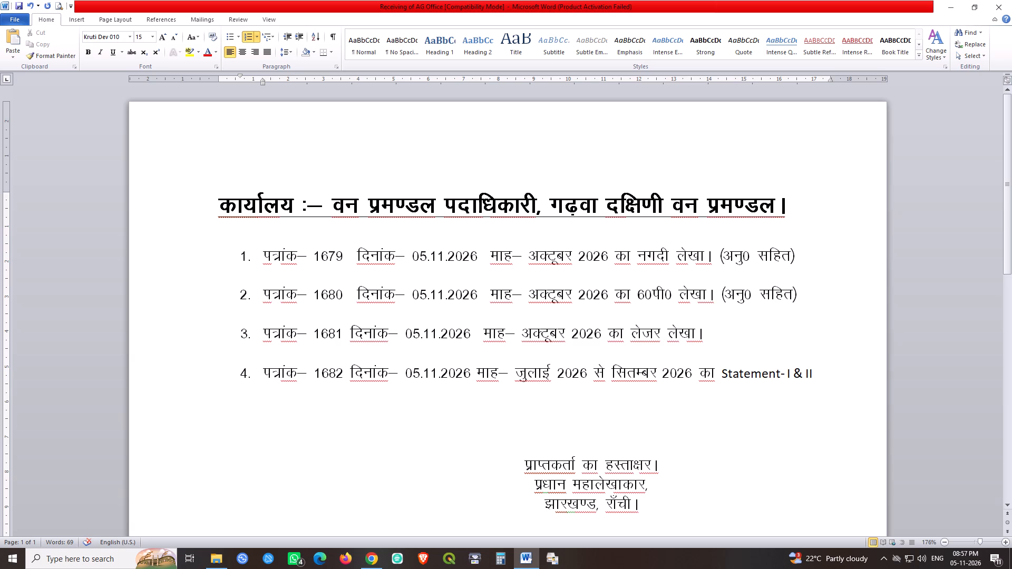
{"action": "key", "text": "Delete"}
{"action": "key", "text": "Up"}
{"action": "key", "text": "Delete"}
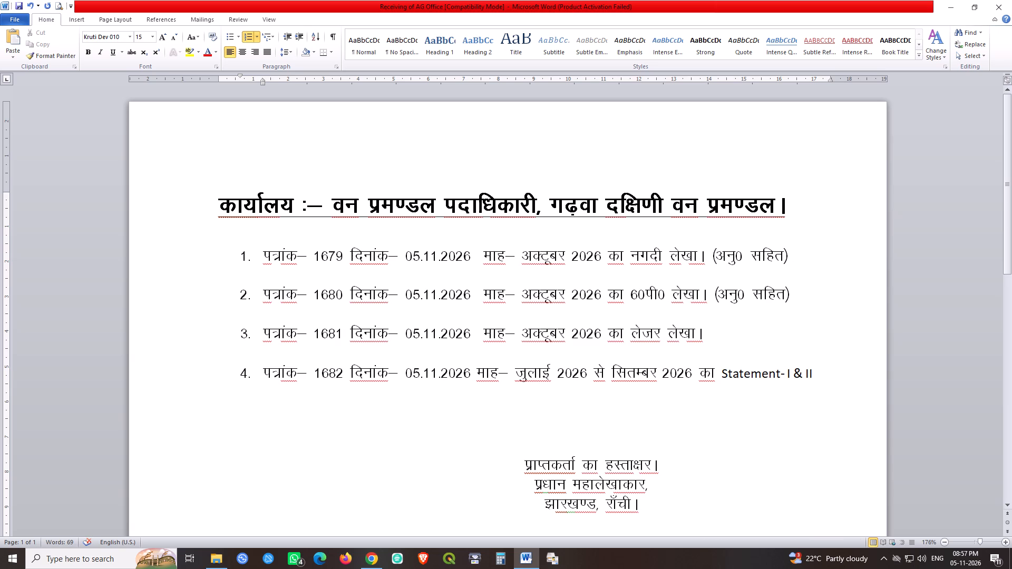
{"action": "key", "text": "ctrl+s"}
{"action": "key", "text": "ctrl+s"}
Preview the receiving document and print one copy on the Brother DCP-L5510DN printer.
{"action": "key", "text": "ctrl+F2"}
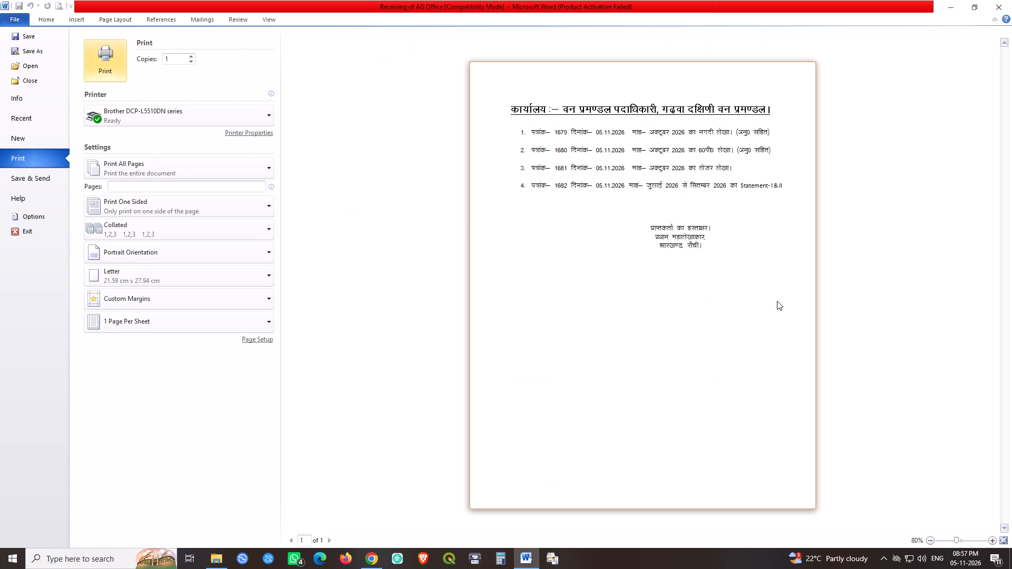
{"action": "scroll", "coordinate": [686, 238], "scroll_direction": "down", "scroll_amount": 6}
{"action": "left_click", "coordinate": [95, 62]}
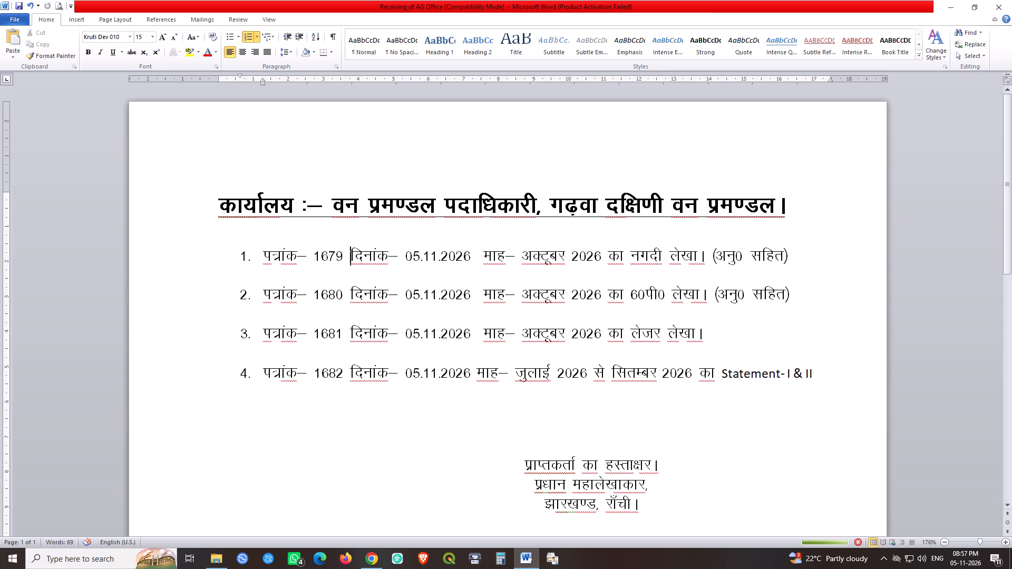
Save the receiving document again and close it, returning to the October 2026 folder with no file selected.
{"action": "key", "text": "ctrl+s"}
{"action": "key", "text": "ctrl+s"}
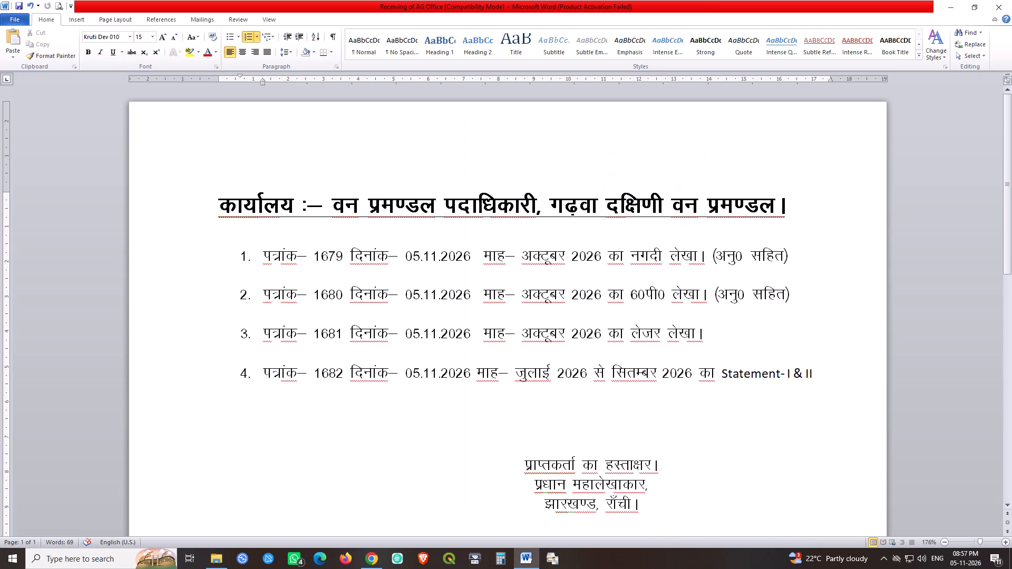
{"action": "key", "text": "ctrl+s"}
{"action": "triple_click", "coordinate": [20, 3]}
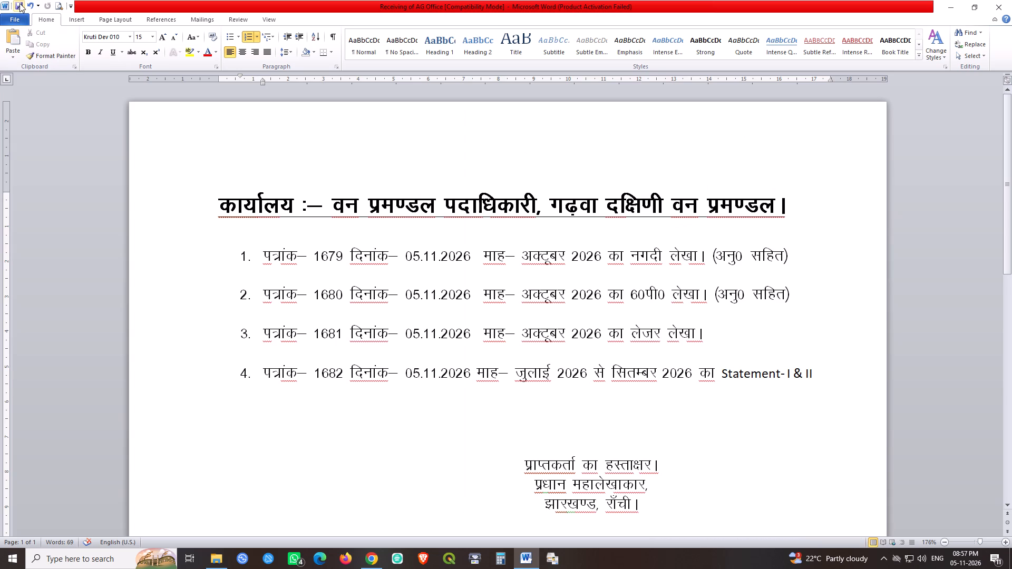
{"action": "double_click", "coordinate": [20, 3]}
{"action": "left_click", "coordinate": [999, 4]}
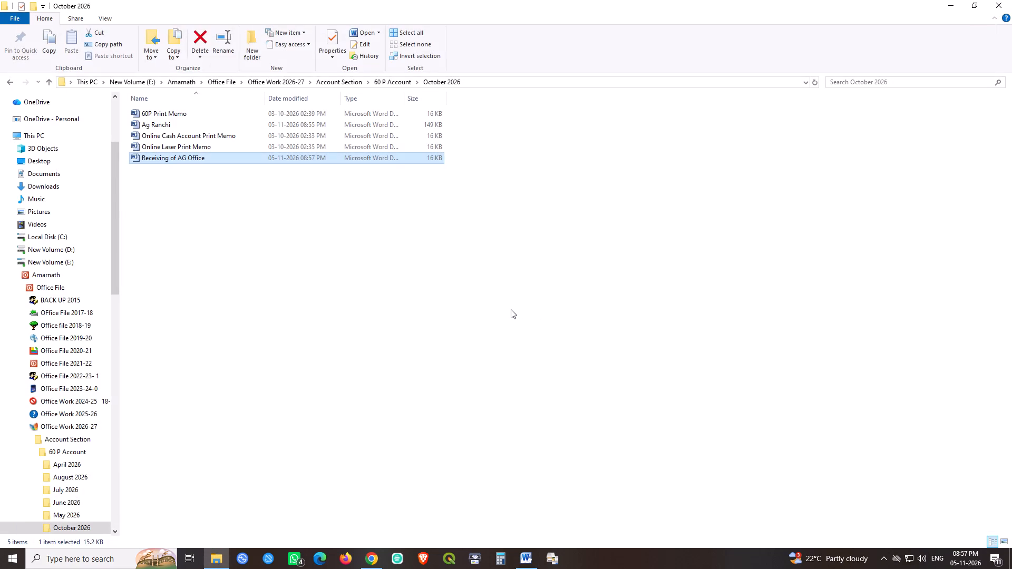
{"action": "left_click", "coordinate": [511, 309]}
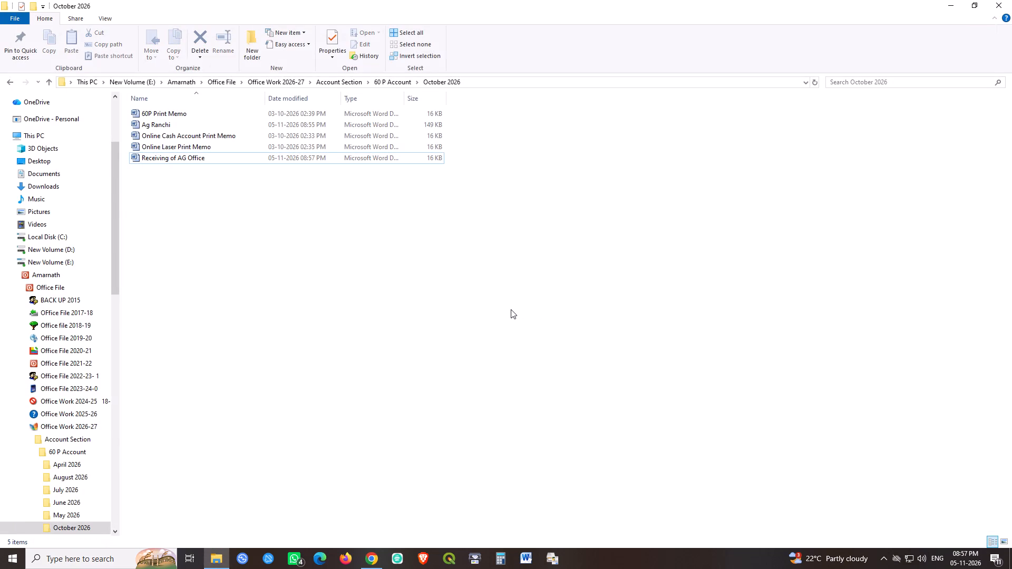
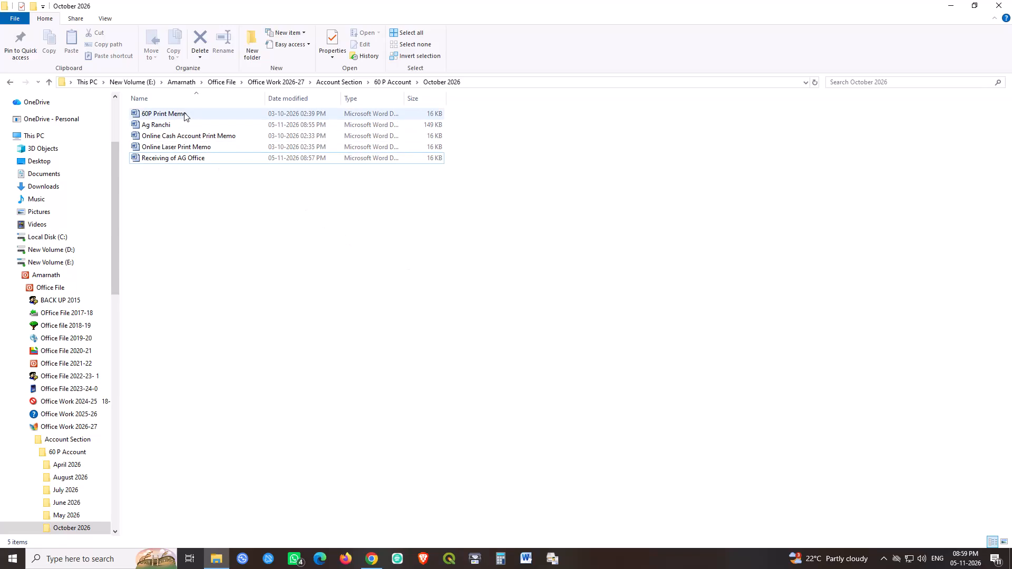
Check the Ag Ranchi letter in print preview, then save and close it, returning to the October 2026 folder.
{"action": "left_click", "coordinate": [182, 127]}
{"action": "key", "text": "Return"}
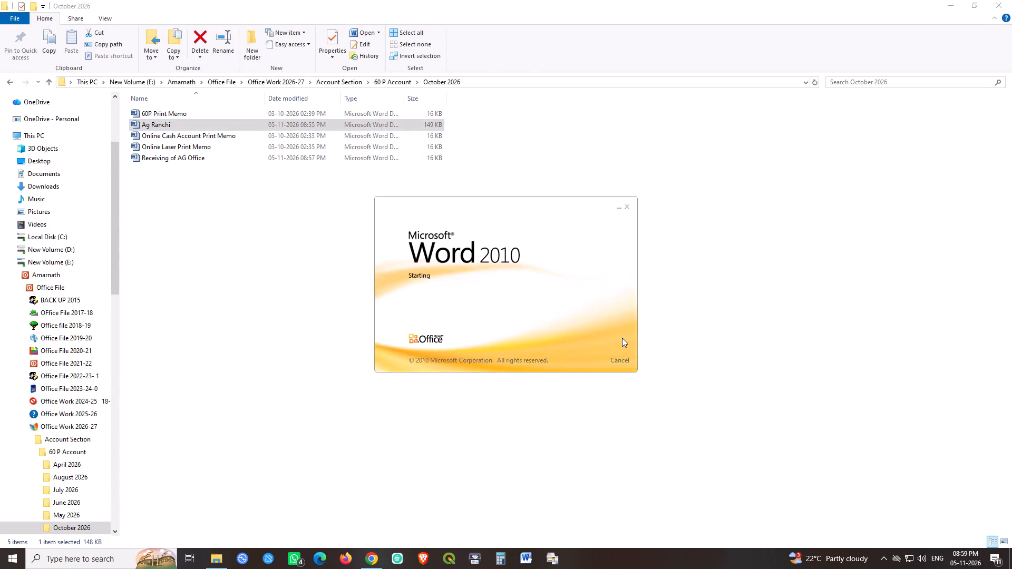
{"action": "left_click", "coordinate": [618, 376]}
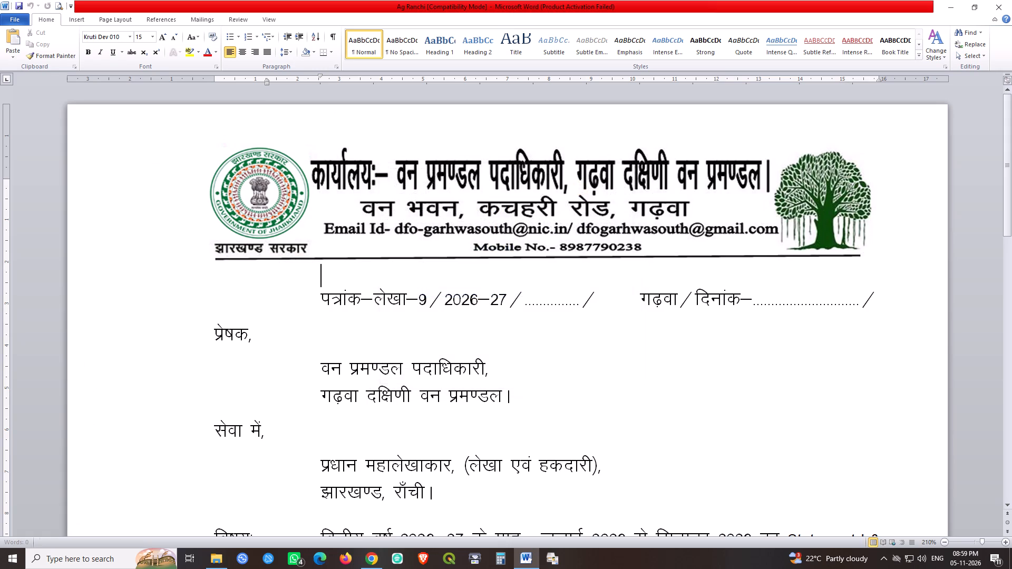
{"action": "key", "text": "ctrl+s"}
{"action": "key", "text": "ctrl+F2"}
{"action": "scroll", "coordinate": [534, 294], "scroll_direction": "down", "scroll_amount": 5}
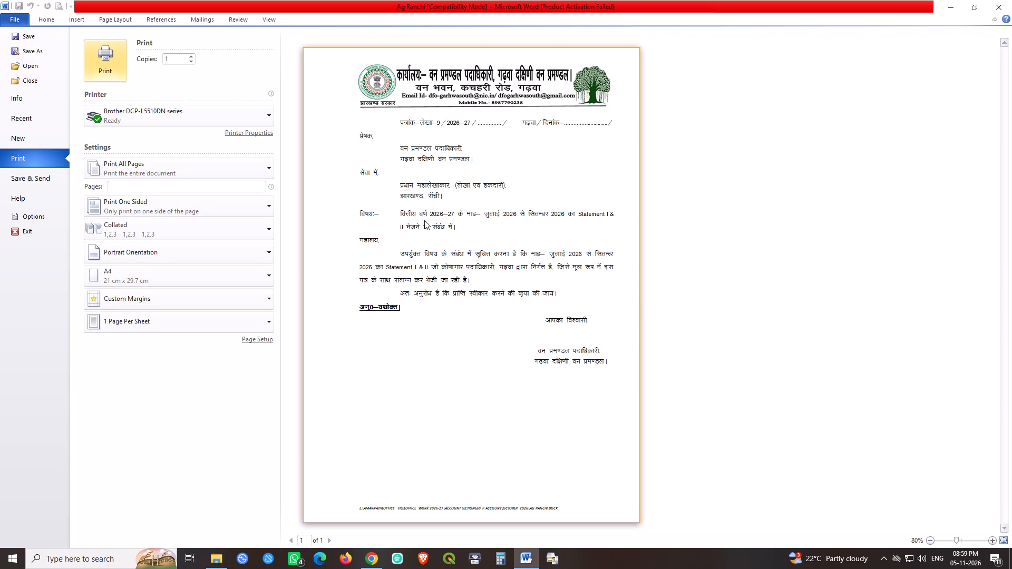
{"action": "key", "text": "Escape"}
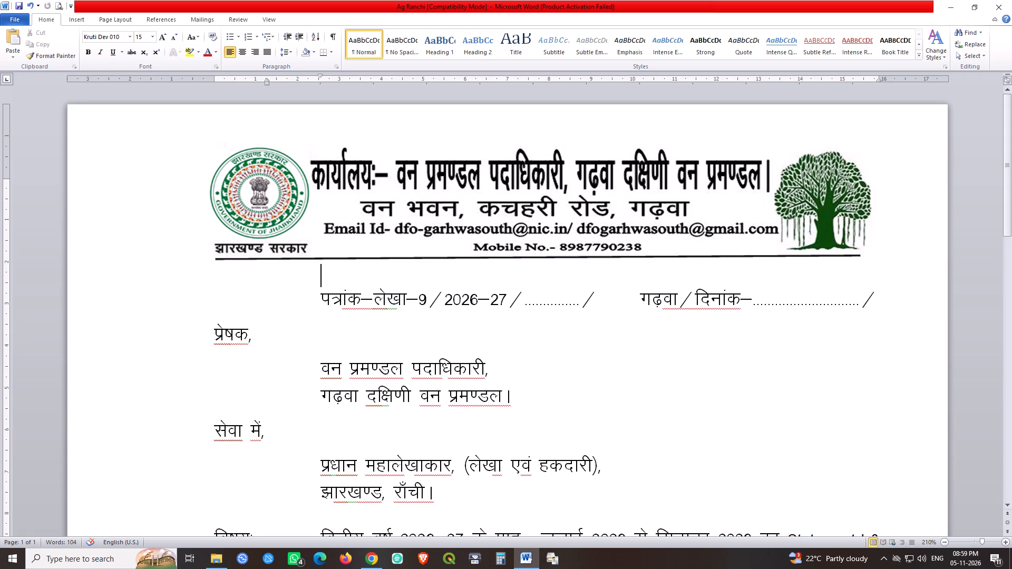
{"action": "key", "text": "ctrl+s"}
{"action": "key", "text": "ctrl+s"}
{"action": "key", "text": "ctrl+s"}
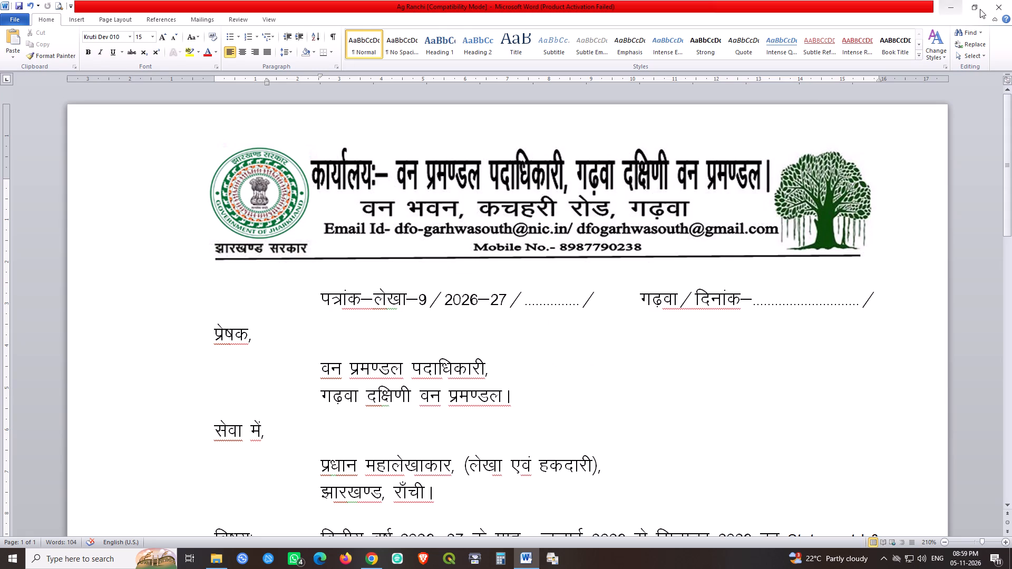
{"action": "left_click", "coordinate": [990, 8]}
{"action": "left_click", "coordinate": [567, 222]}
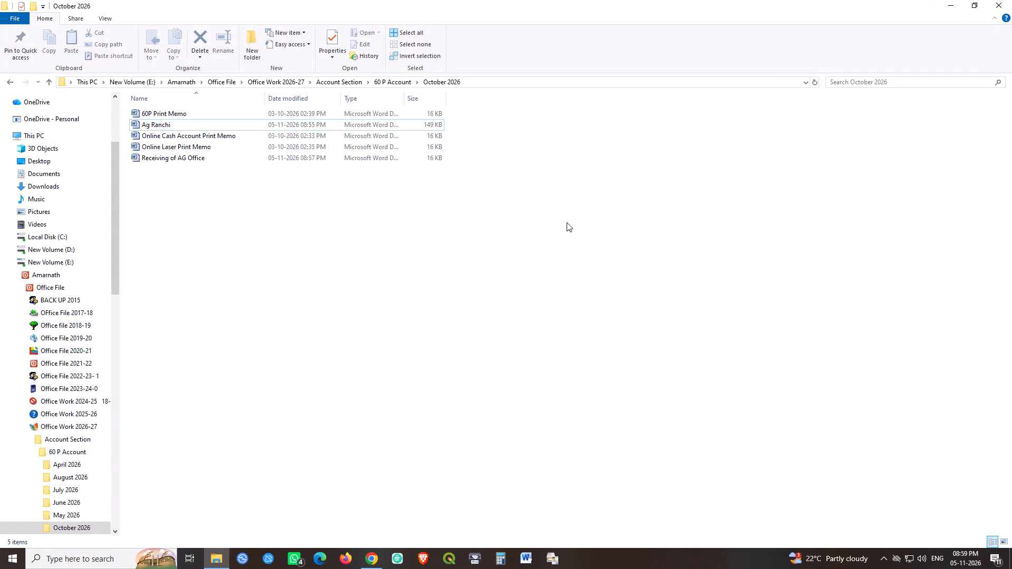
Open the Online Cash Account Print Memo, reduce its top page margin to about 2.5 cm, and save the document.
{"action": "left_click", "coordinate": [199, 135]}
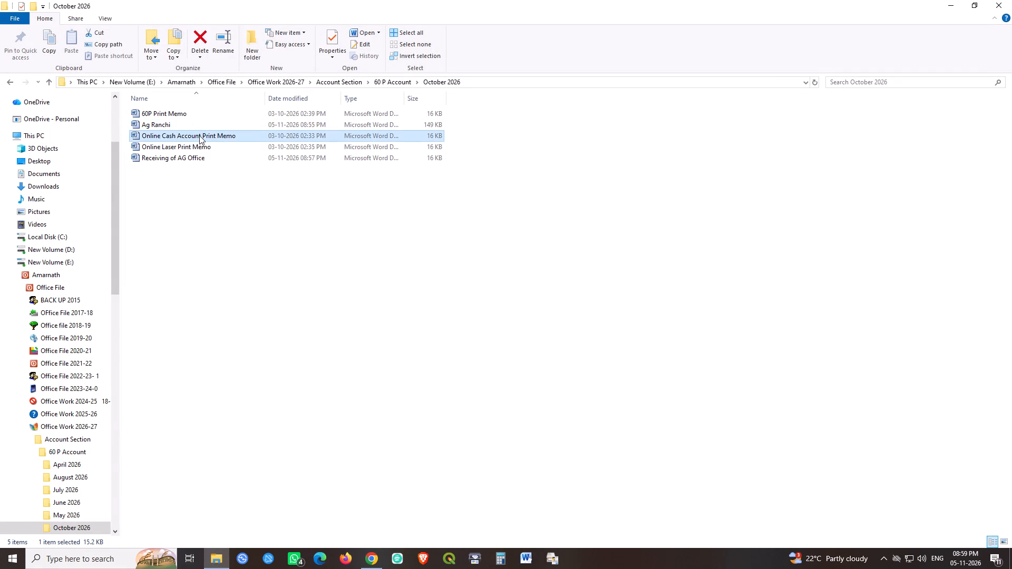
{"action": "key", "text": "Return"}
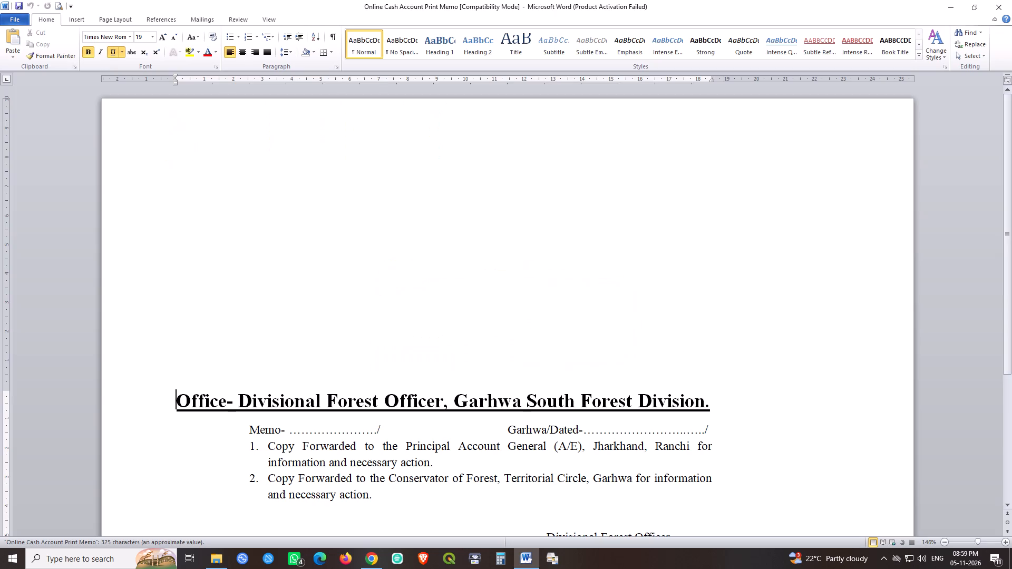
{"action": "left_click", "coordinate": [622, 377]}
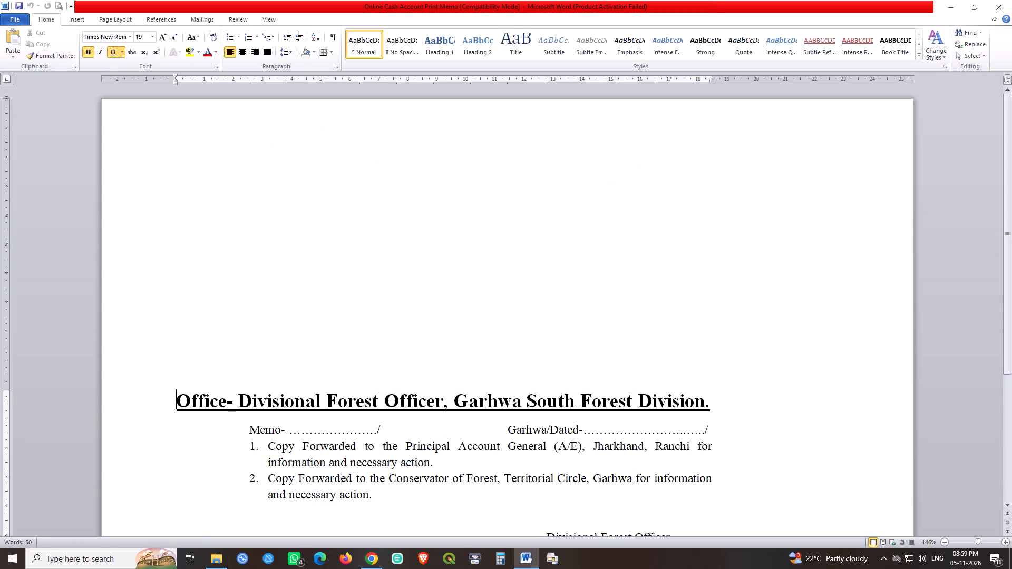
{"action": "left_click_drag", "start_coordinate": [6, 388], "coordinate": [37, 165]}
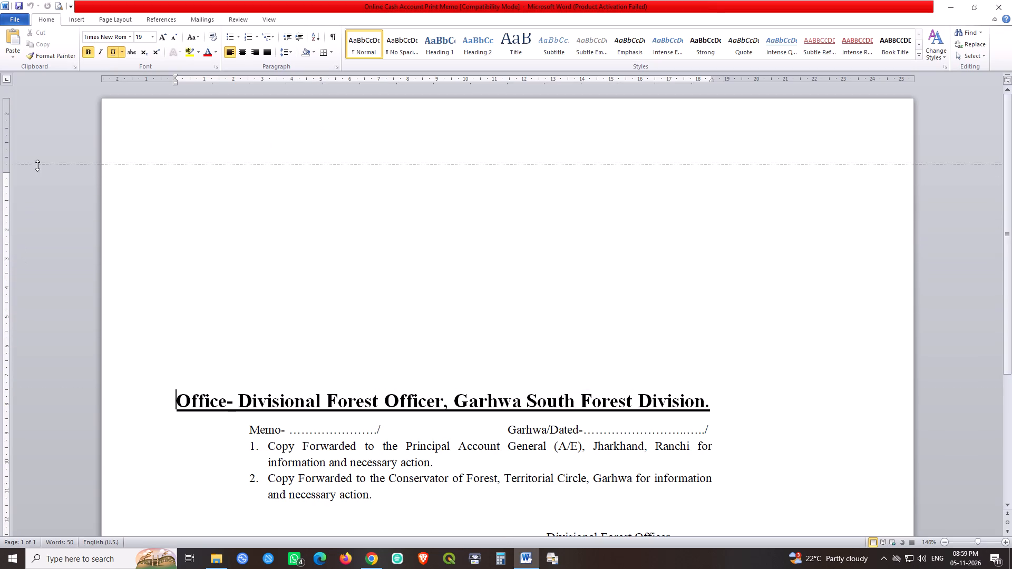
{"action": "left_click_drag", "start_coordinate": [37, 165], "coordinate": [42, 152]}
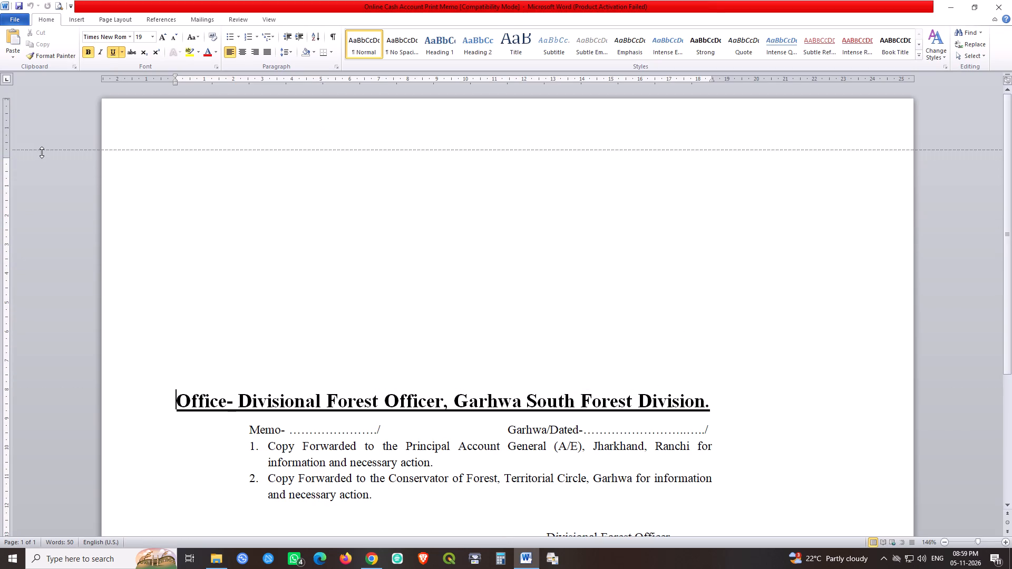
{"action": "left_click_drag", "start_coordinate": [42, 152], "coordinate": [43, 156]}
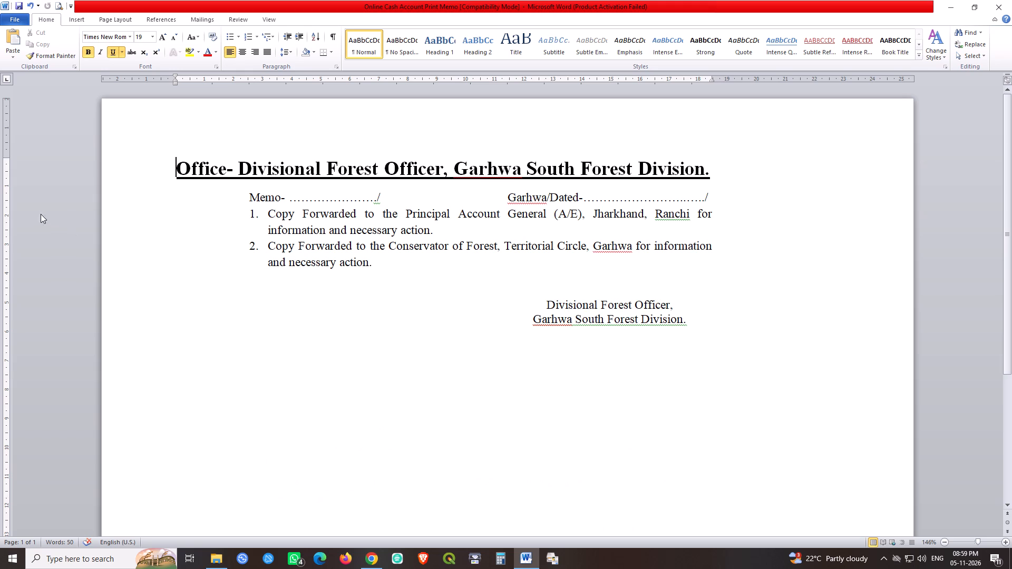
{"action": "left_click_drag", "start_coordinate": [6, 154], "coordinate": [11, 171]}
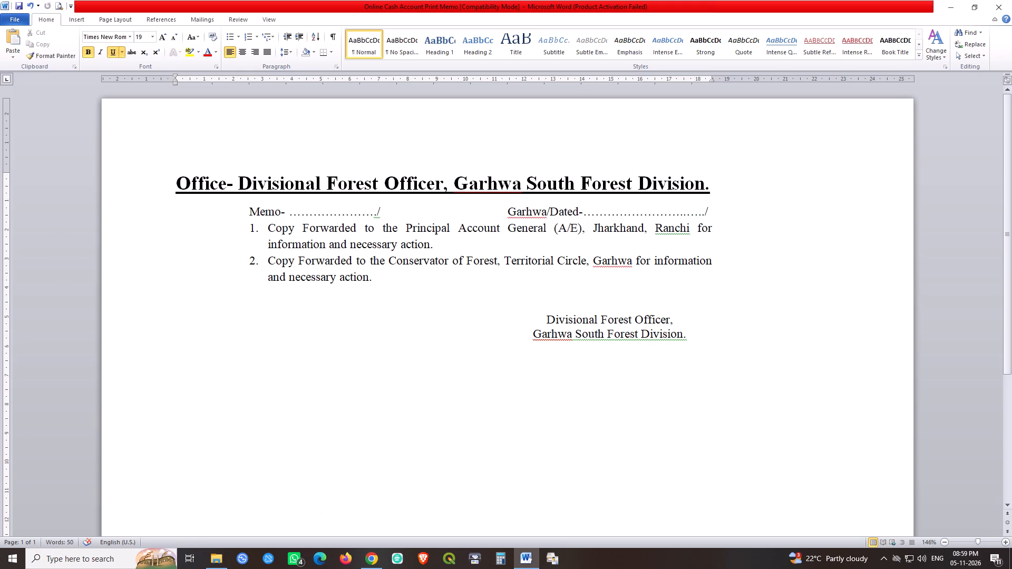
{"action": "key", "text": "ctrl+s"}
{"action": "key", "text": "ctrl+s"}
{"action": "key", "text": "ctrl+s"}
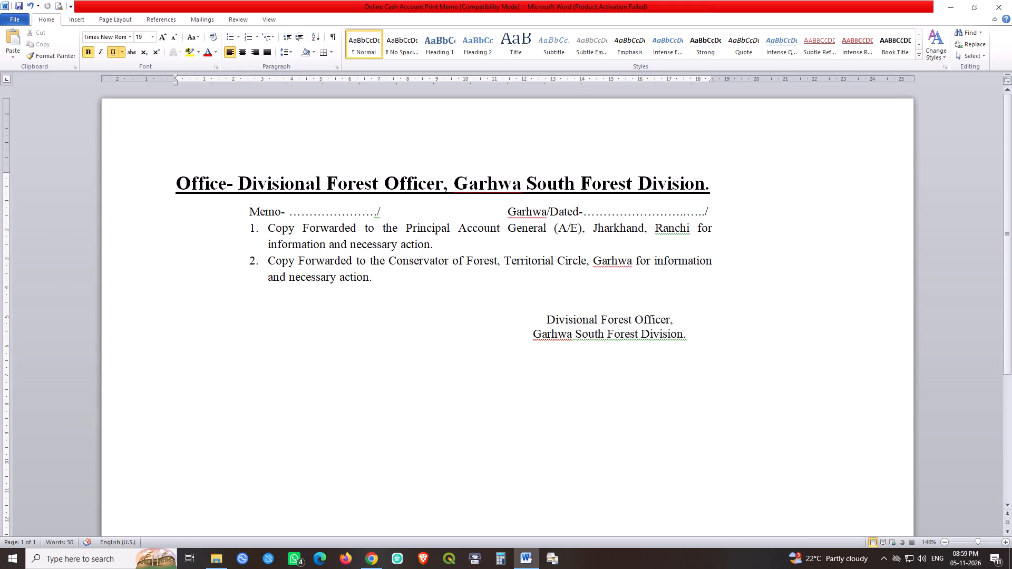
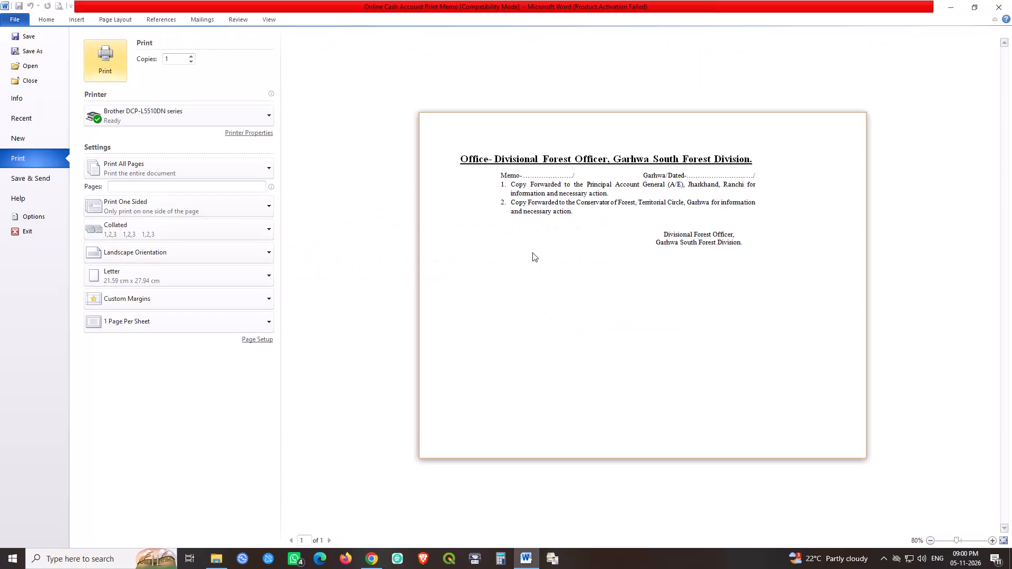
Print one copy of the Online Cash Account Print Memo, print it again with copies set to 2, and save the document.
{"action": "left_click", "coordinate": [118, 68]}
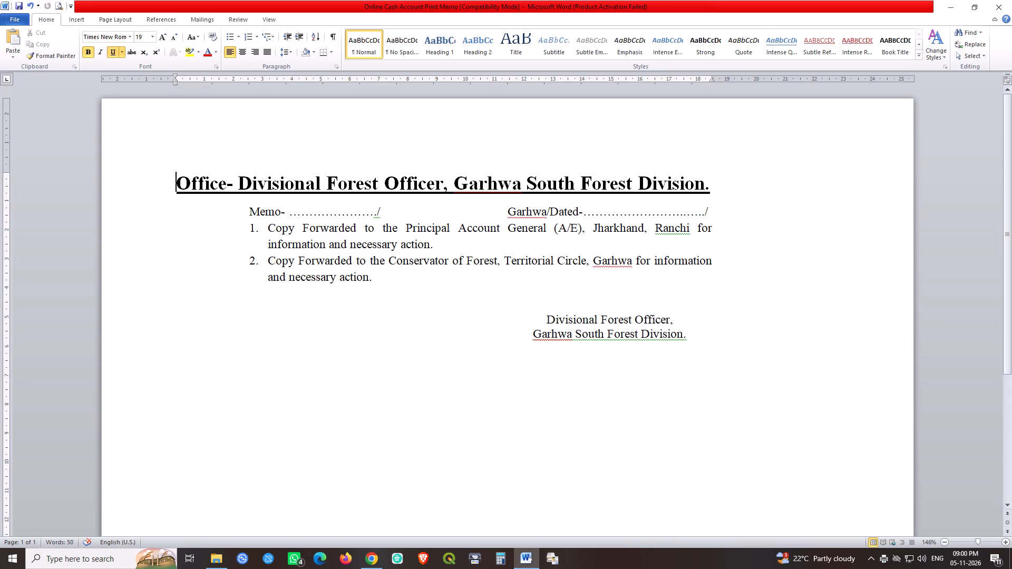
{"action": "key", "text": "ctrl+p"}
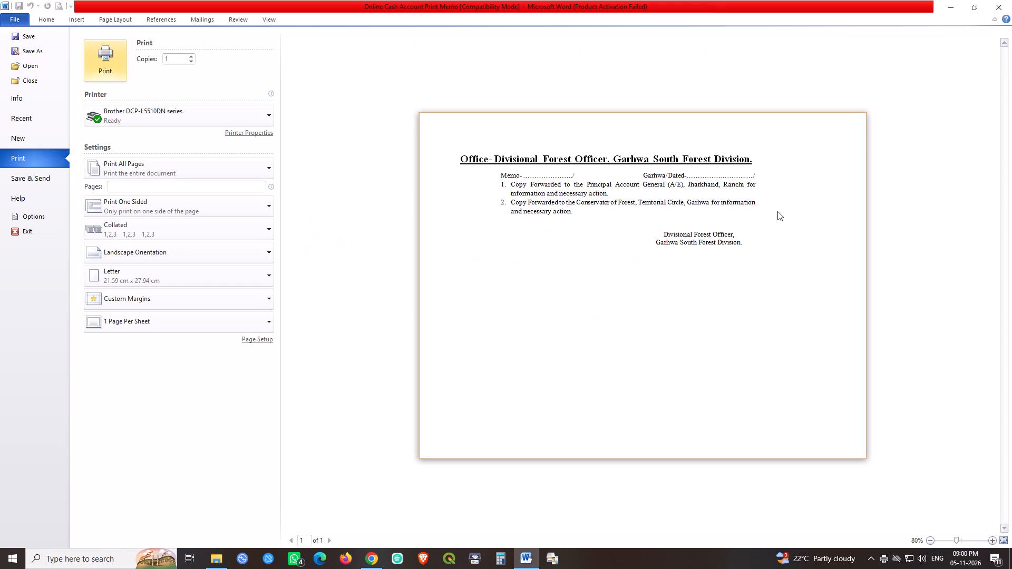
{"action": "double_click", "coordinate": [190, 57]}
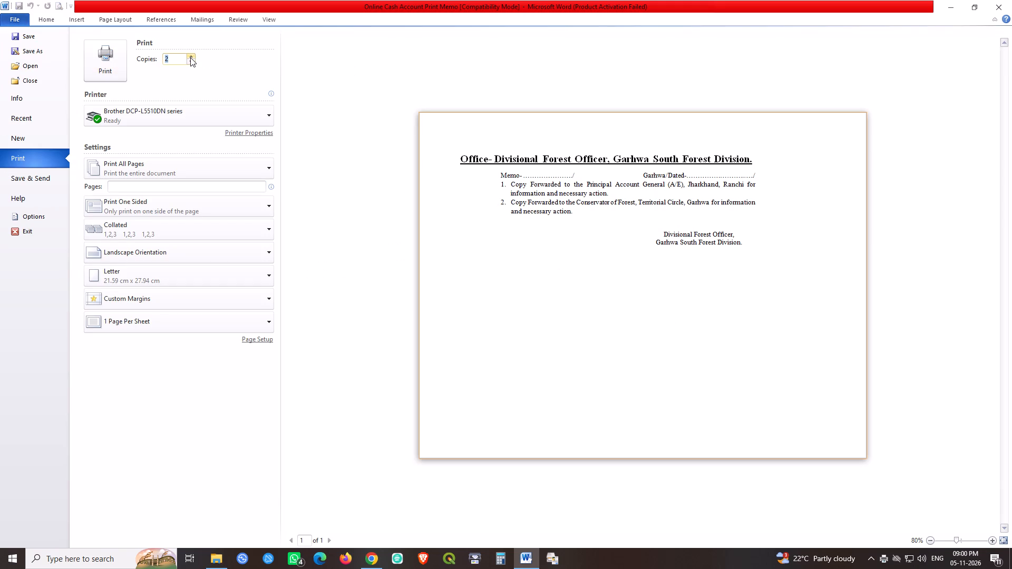
{"action": "left_click", "coordinate": [120, 65]}
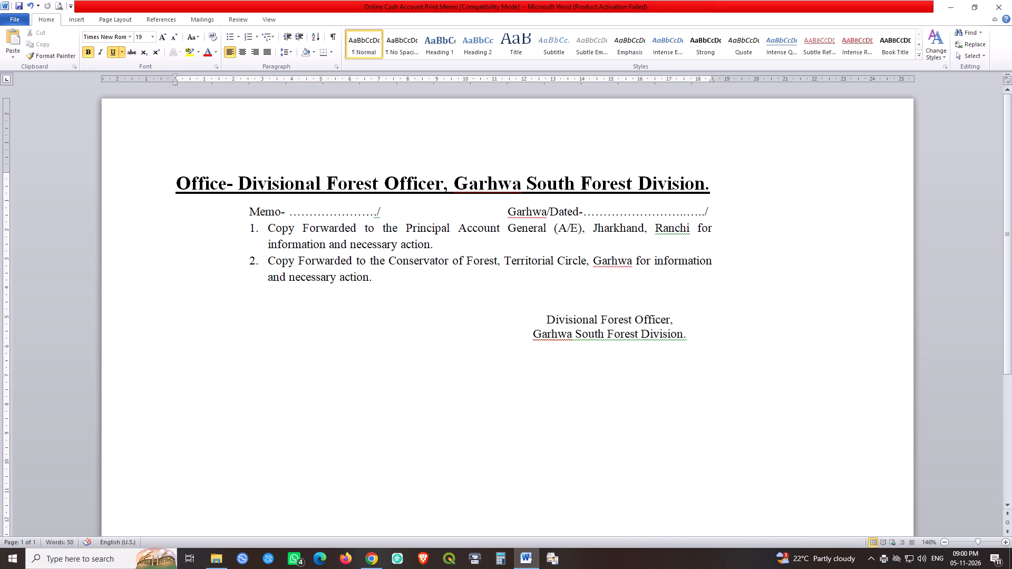
{"action": "key", "text": "ctrl+s"}
{"action": "key", "text": "ctrl+s"}
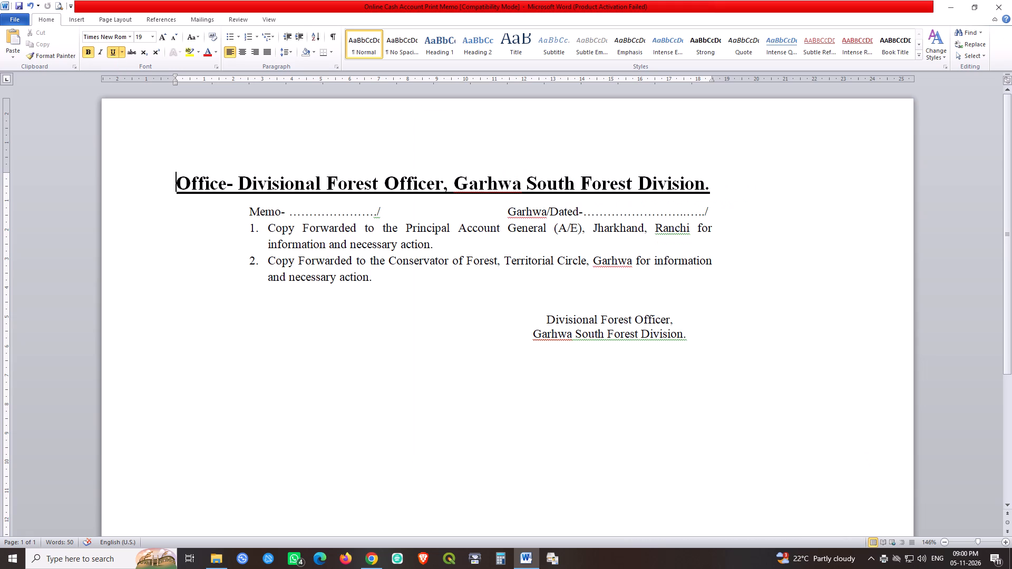
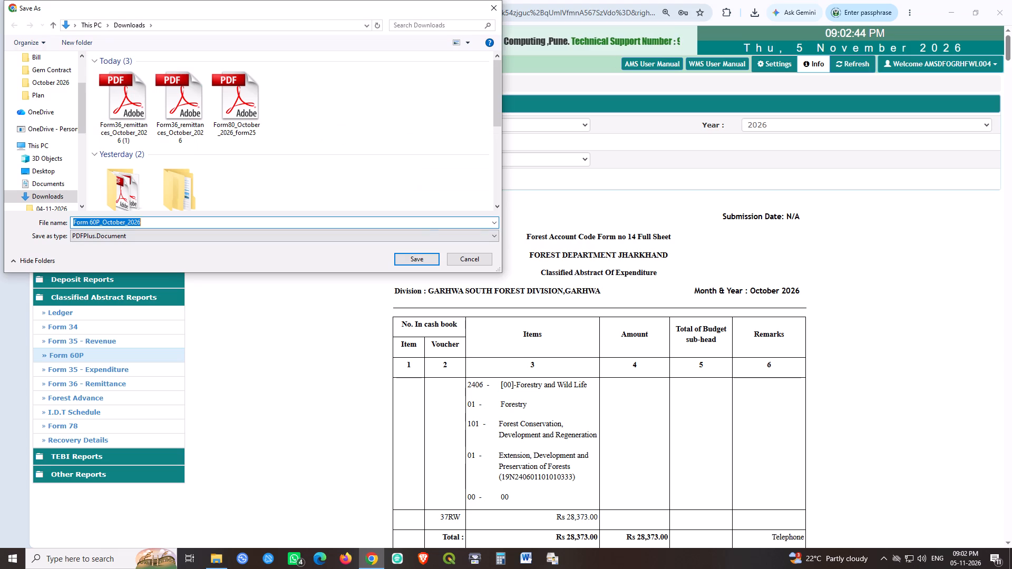
Save the detailed Form 60P October 2026 report as PDF, open it and print all pages two-sided, flipped on the long edge.
{"action": "left_click", "coordinate": [412, 258]}
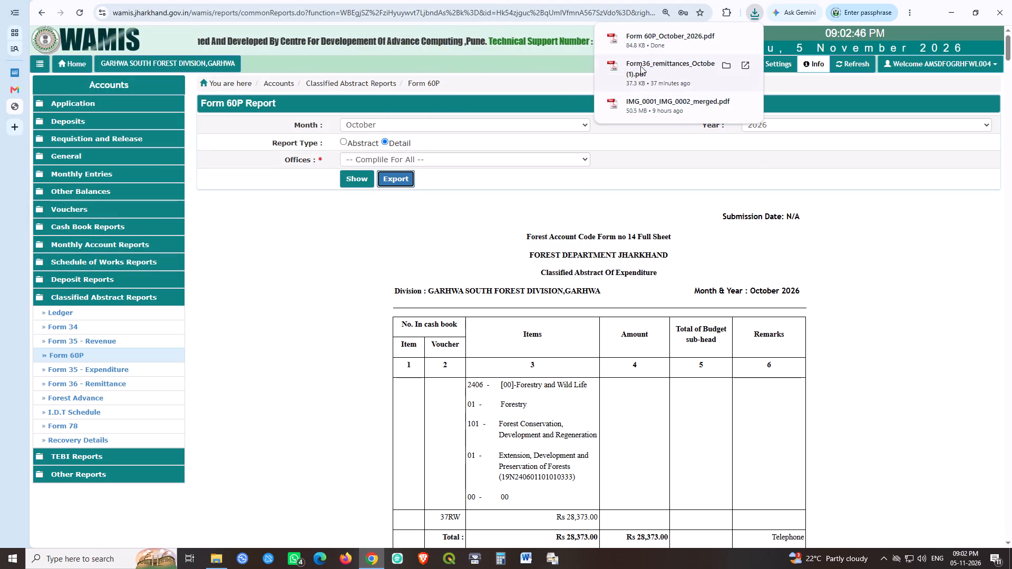
{"action": "left_click", "coordinate": [669, 41]}
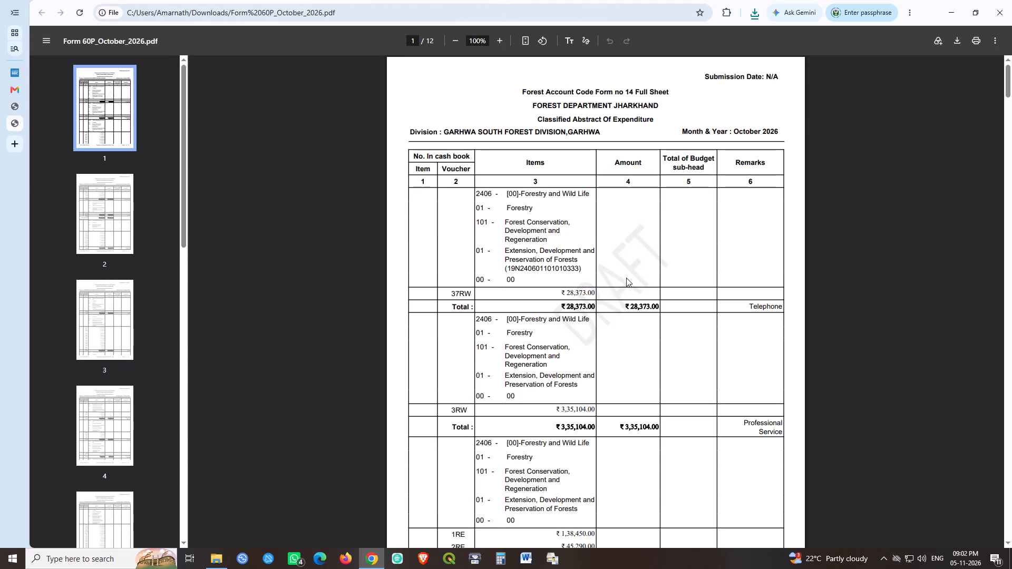
{"action": "left_click", "coordinate": [982, 44]}
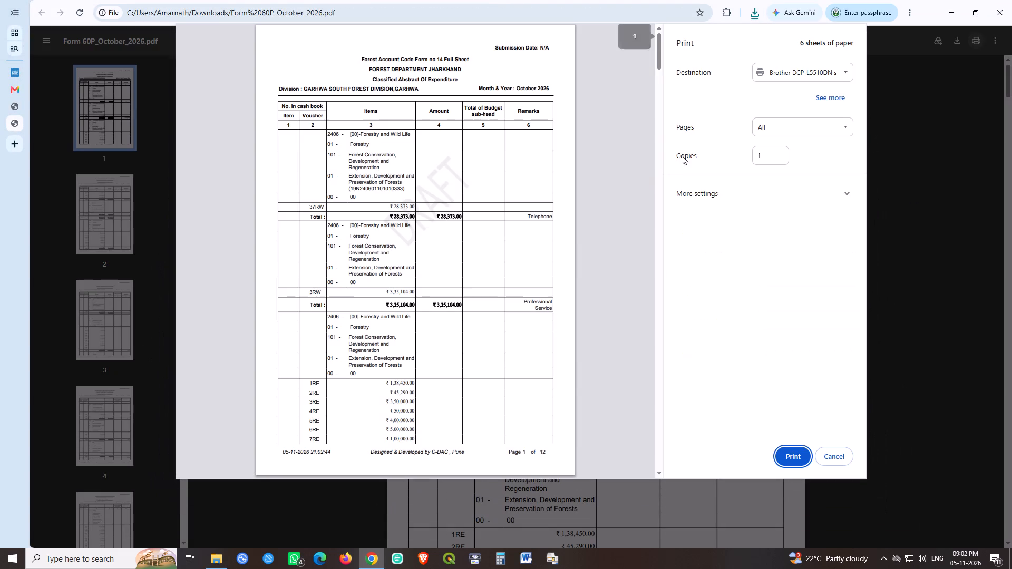
{"action": "left_click", "coordinate": [767, 198]}
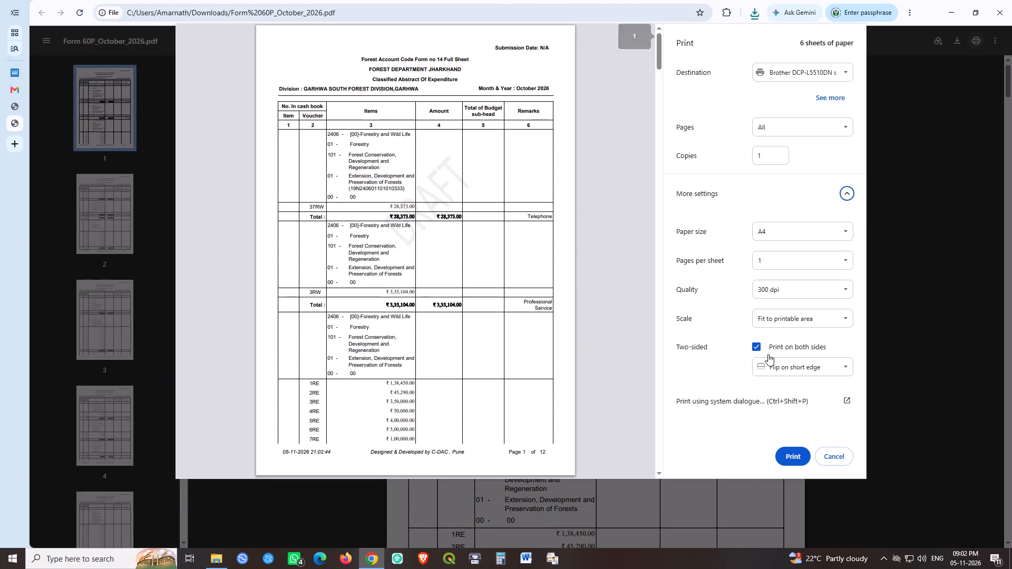
{"action": "left_click", "coordinate": [775, 372]}
{"action": "left_click", "coordinate": [781, 384]}
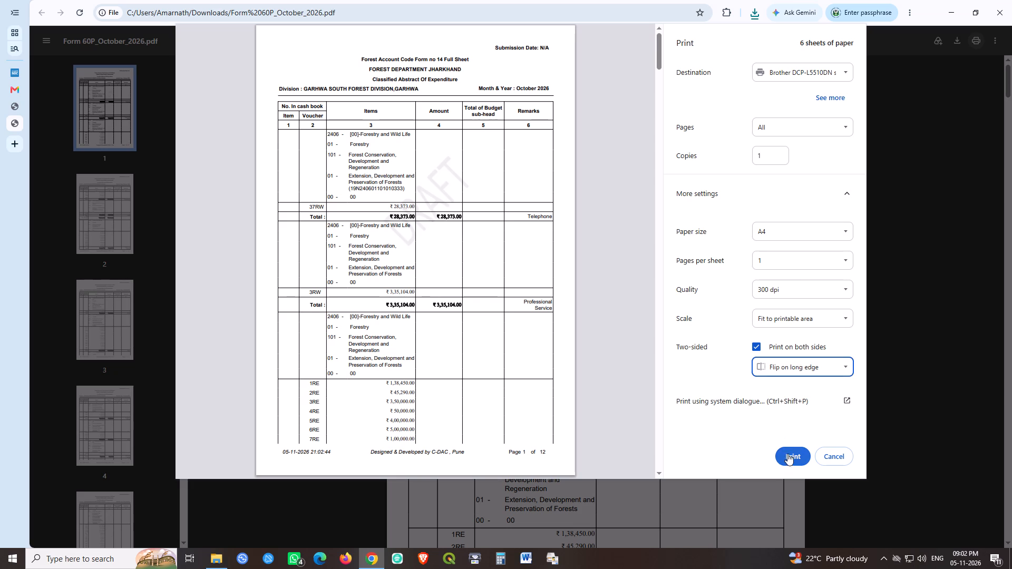
{"action": "left_click", "coordinate": [788, 454]}
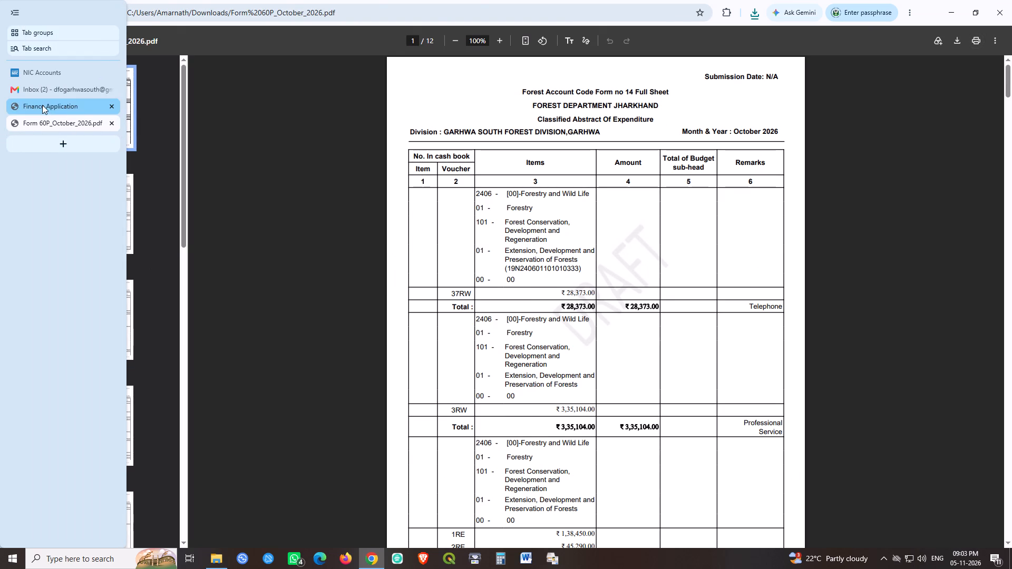
Generate the Abstract version of the October 2026 Form 60P report in WAMIS, export it as PDF and open the file.
{"action": "left_click", "coordinate": [42, 105]}
{"action": "left_click", "coordinate": [345, 140]}
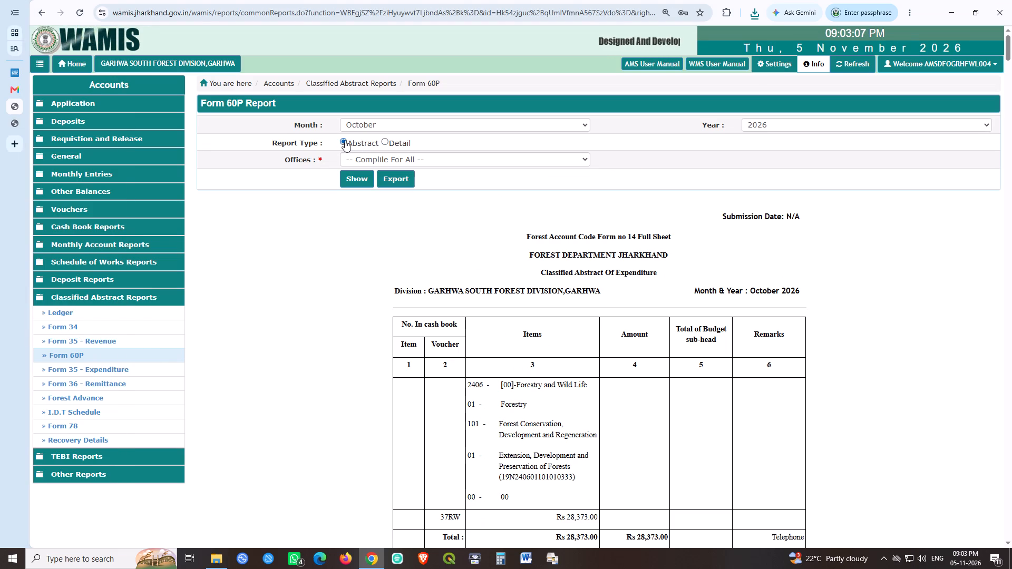
{"action": "left_click", "coordinate": [358, 177]}
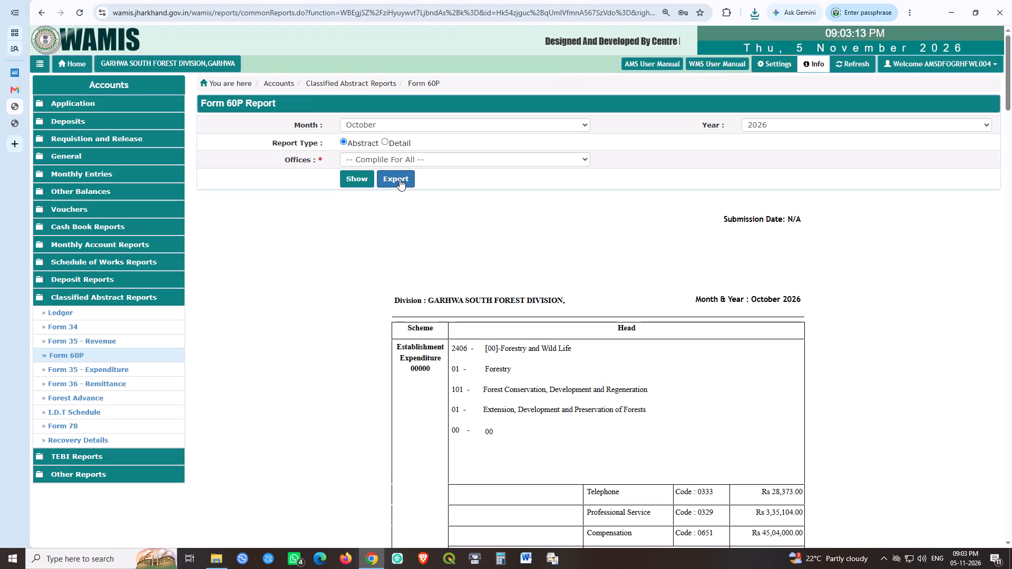
{"action": "left_click", "coordinate": [400, 179]}
{"action": "left_click", "coordinate": [415, 260]}
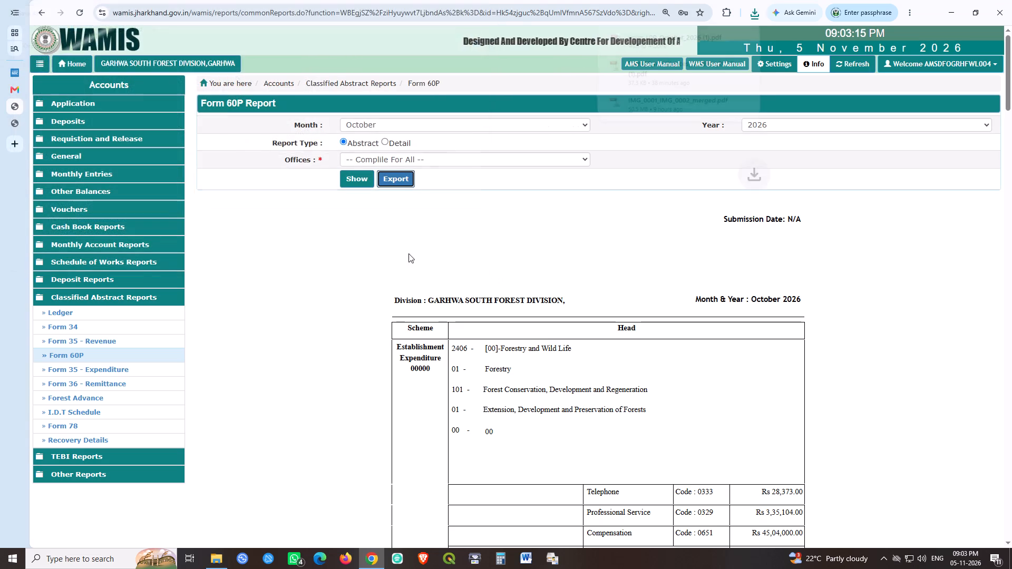
{"action": "left_click", "coordinate": [668, 42]}
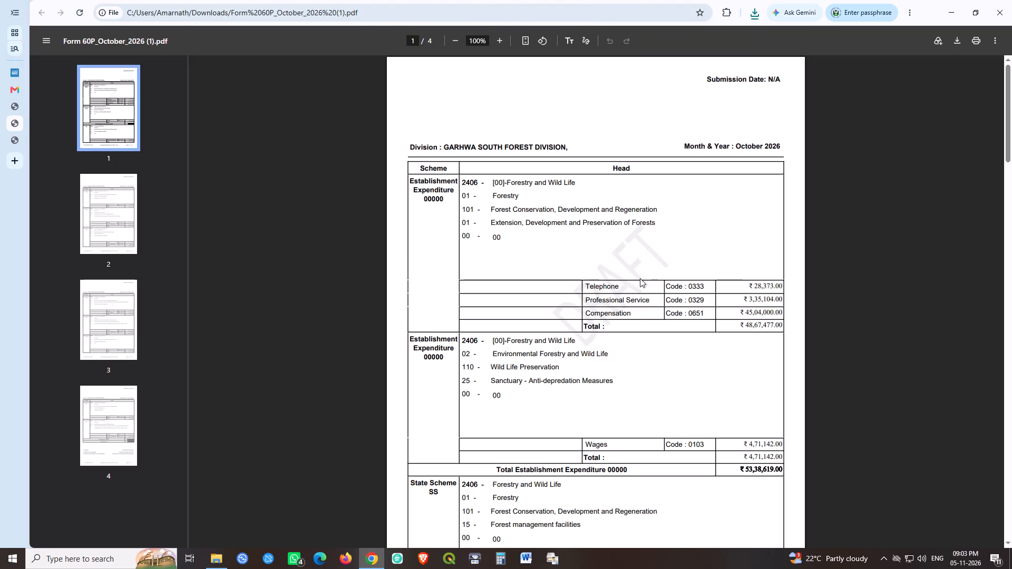
Review the abstract Form 60P through its last page and print 4 two-sided copies.
{"action": "scroll", "coordinate": [641, 279], "scroll_direction": "down", "scroll_amount": 20}
{"action": "scroll", "coordinate": [641, 279], "scroll_direction": "down", "scroll_amount": 16}
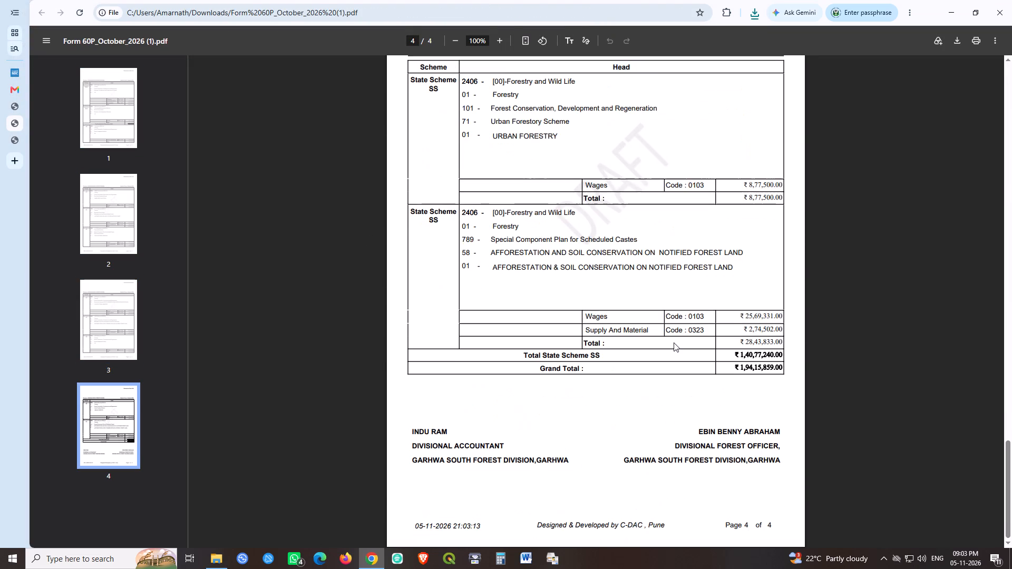
{"action": "scroll", "coordinate": [674, 342], "scroll_direction": "down", "scroll_amount": 6}
{"action": "scroll", "coordinate": [754, 390], "scroll_direction": "down", "scroll_amount": 4}
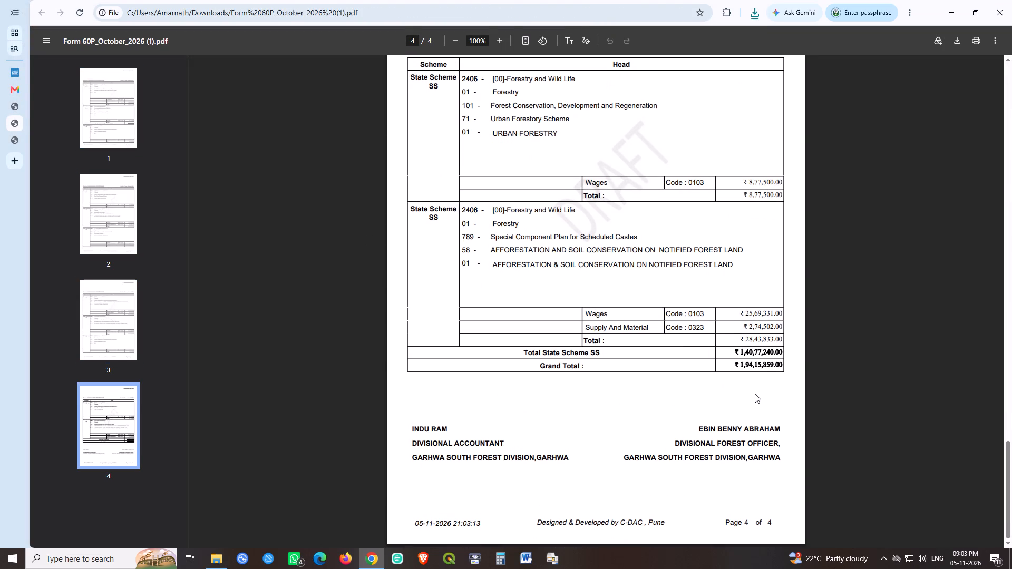
{"action": "scroll", "coordinate": [747, 349], "scroll_direction": "down", "scroll_amount": 5}
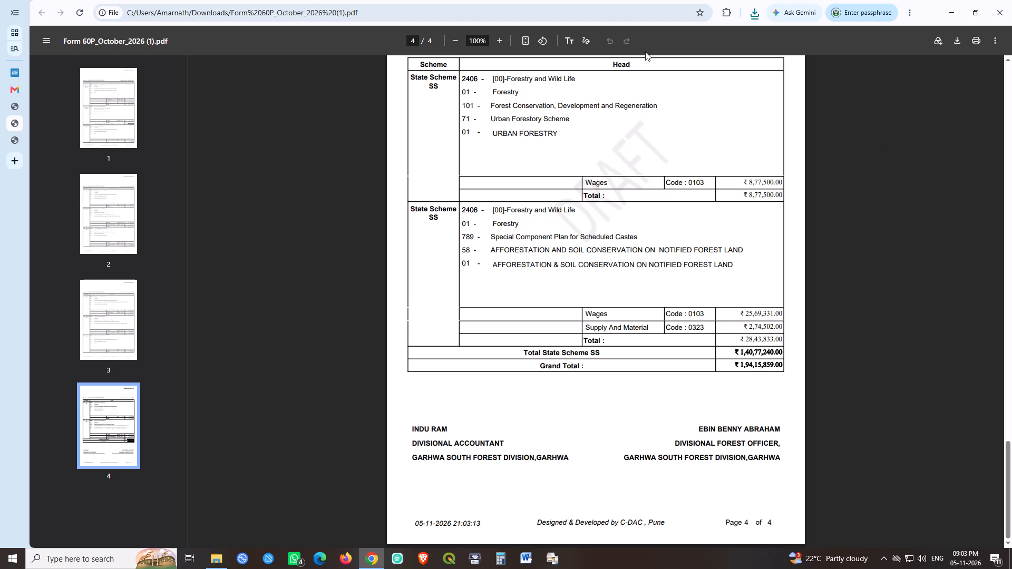
{"action": "key", "text": "ctrl+p"}
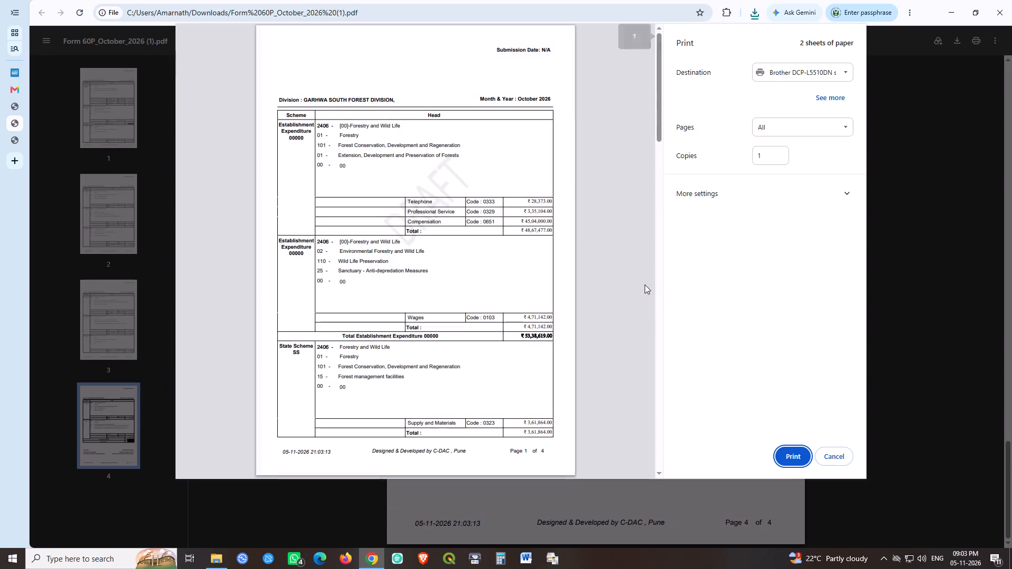
{"action": "scroll", "coordinate": [576, 243], "scroll_direction": "down", "scroll_amount": 20}
{"action": "scroll", "coordinate": [576, 243], "scroll_direction": "down", "scroll_amount": 10}
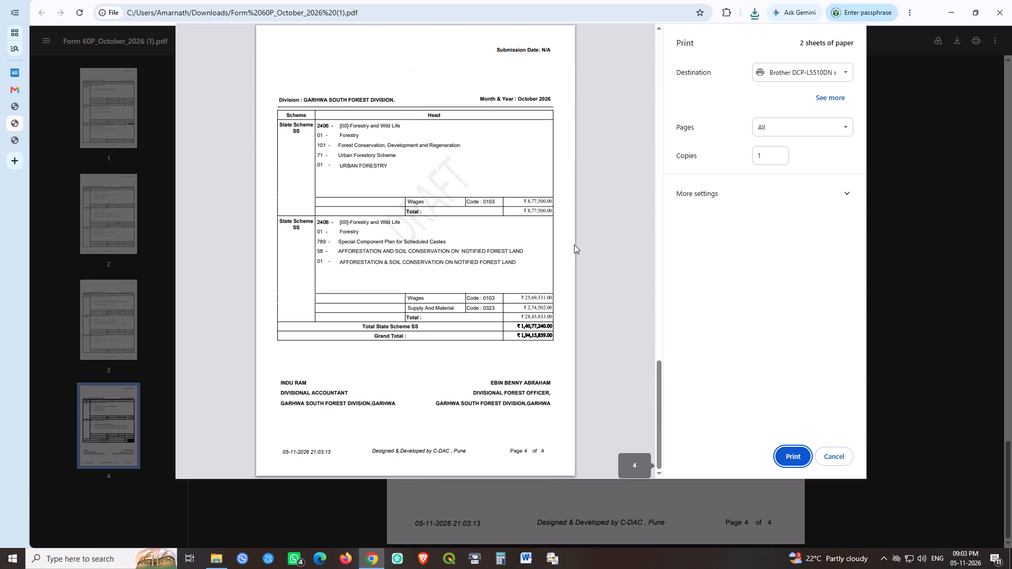
{"action": "scroll", "coordinate": [574, 244], "scroll_direction": "down", "scroll_amount": 4}
{"action": "left_click", "coordinate": [761, 193]}
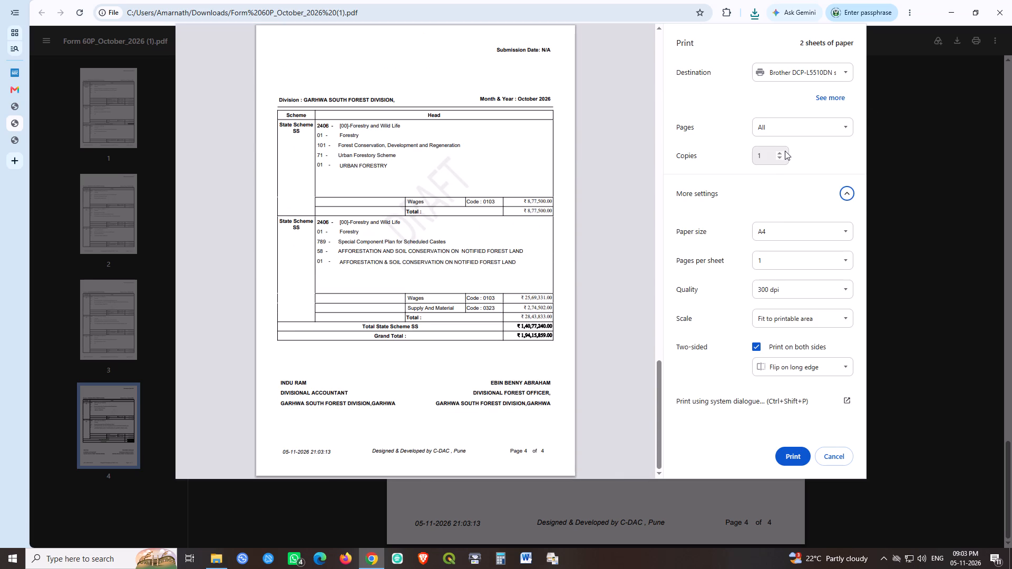
{"action": "triple_click", "coordinate": [781, 151]}
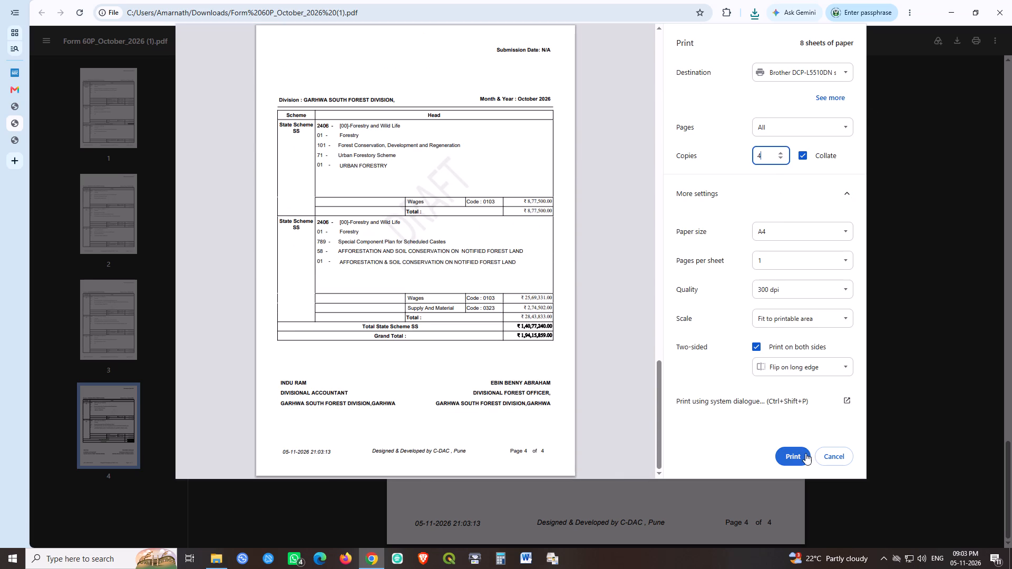
{"action": "left_click", "coordinate": [793, 454]}
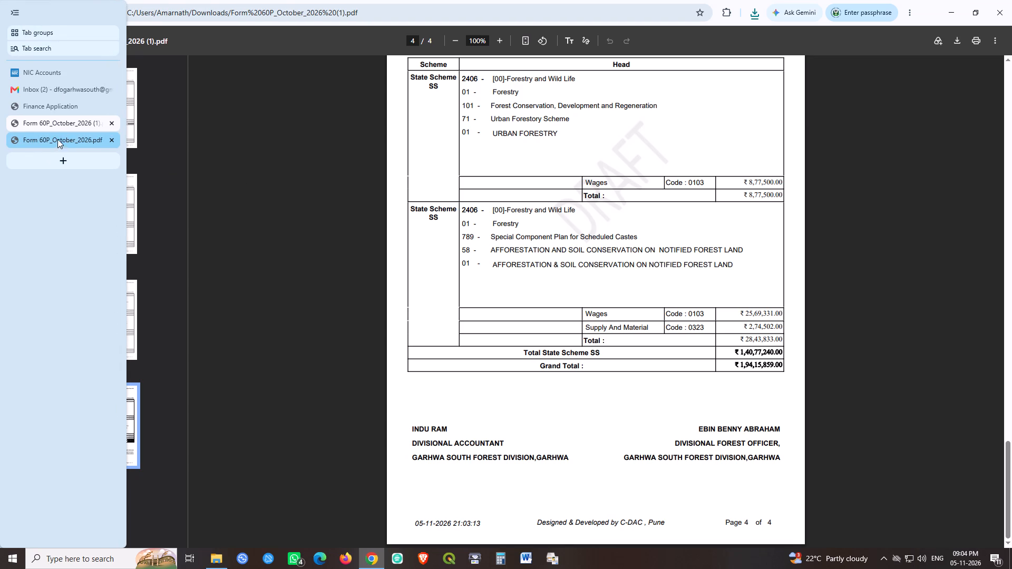
Open the 60P Print Memo from the October 2026 folder in File Explorer and check its print preview.
{"action": "left_click", "coordinate": [223, 560]}
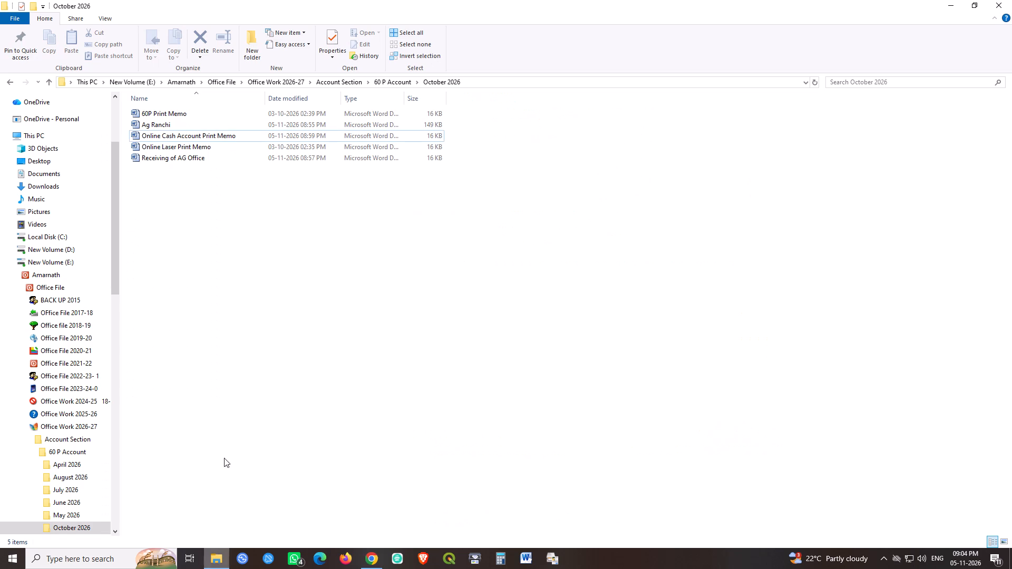
{"action": "left_click", "coordinate": [193, 115]}
{"action": "key", "text": "Return"}
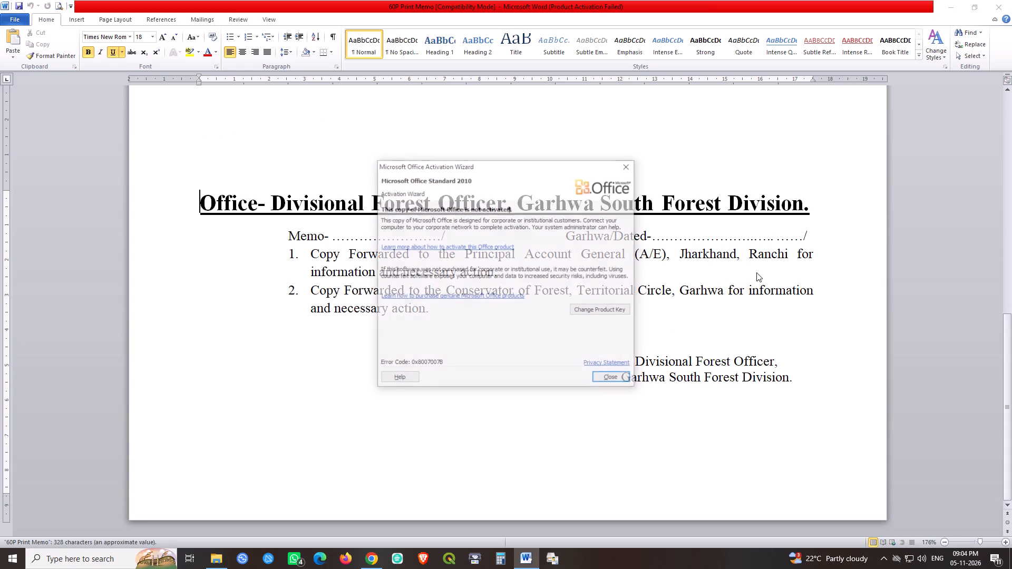
{"action": "left_click", "coordinate": [617, 384]}
{"action": "left_click", "coordinate": [60, 2]}
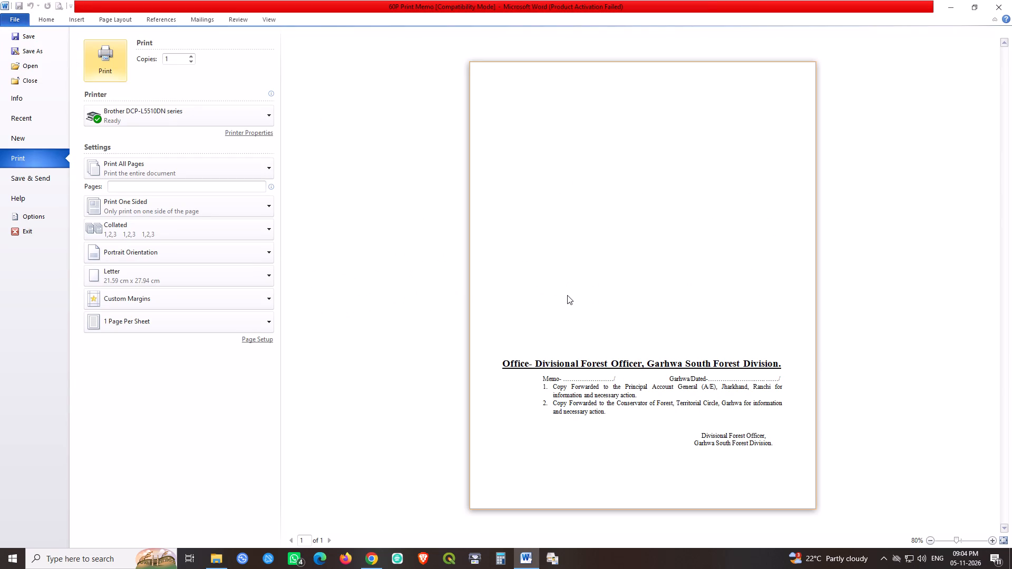
{"action": "key", "text": "Escape"}
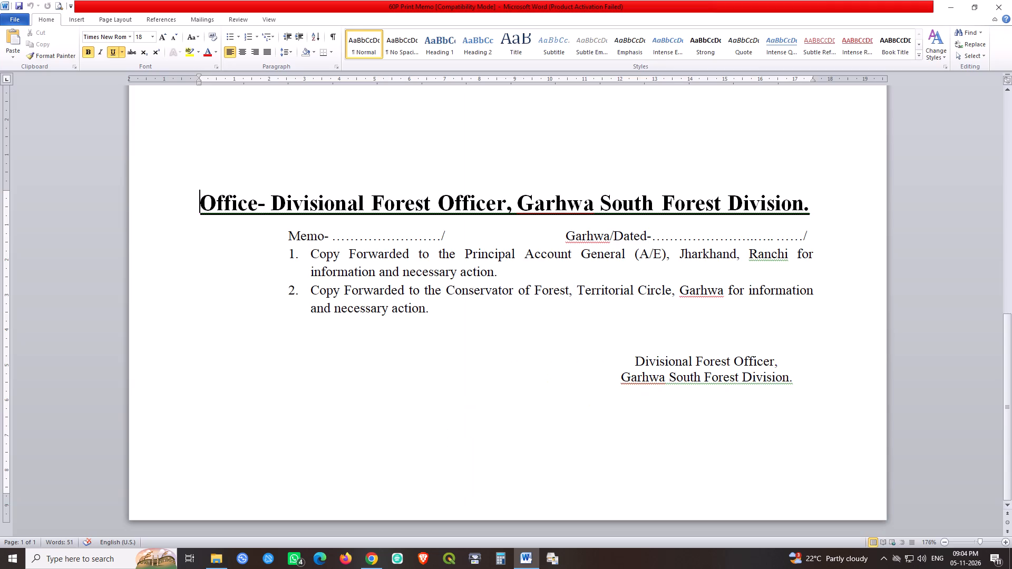
Reduce the memo's top margin to about 2.5 cm so the text starts near the top of the page.
{"action": "left_click", "coordinate": [7, 193], "text": "ctrl"}
{"action": "left_click_drag", "start_coordinate": [7, 191], "coordinate": [16, 126]}
{"action": "scroll", "coordinate": [111, 237], "scroll_direction": "up", "scroll_amount": 3}
{"action": "scroll", "coordinate": [39, 278], "scroll_direction": "up", "scroll_amount": 2}
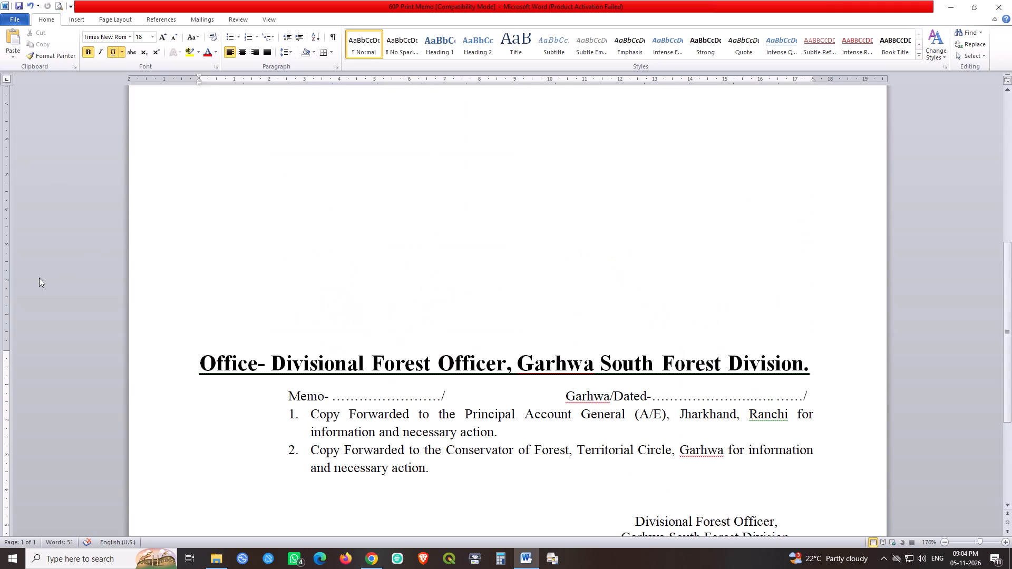
{"action": "left_click_drag", "start_coordinate": [4, 352], "coordinate": [26, 113]}
{"action": "scroll", "coordinate": [242, 400], "scroll_direction": "up", "scroll_amount": 3}
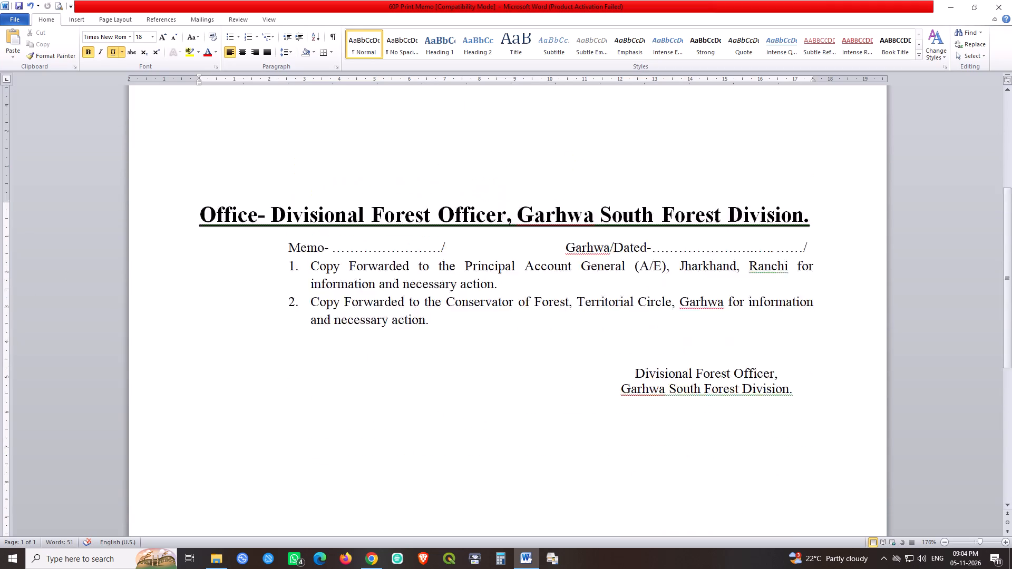
{"action": "scroll", "coordinate": [242, 400], "scroll_direction": "up", "scroll_amount": 2}
{"action": "left_click_drag", "start_coordinate": [6, 333], "coordinate": [27, 127]}
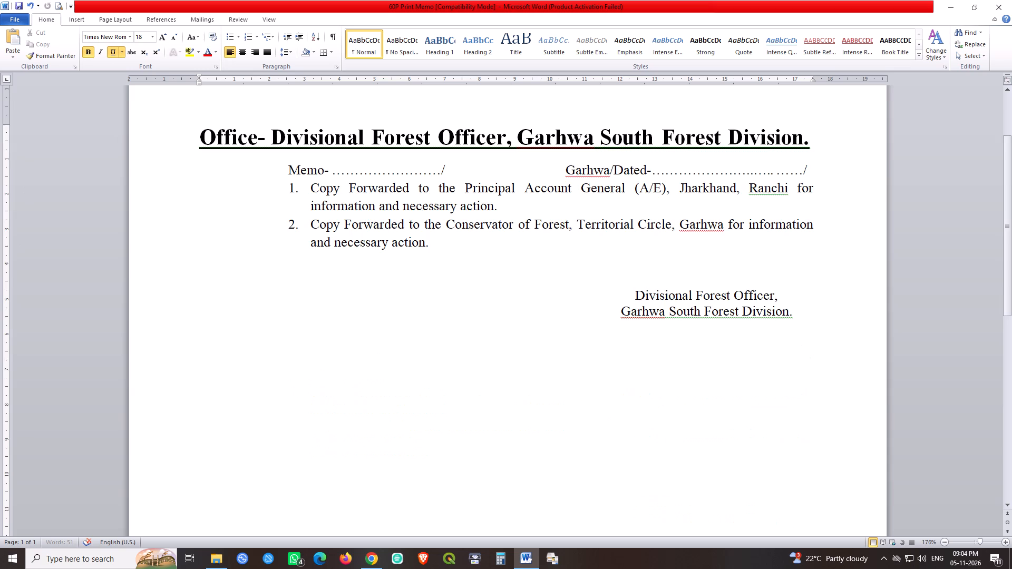
{"action": "scroll", "coordinate": [363, 415], "scroll_direction": "up", "scroll_amount": 5}
{"action": "left_click_drag", "start_coordinate": [6, 243], "coordinate": [9, 188]}
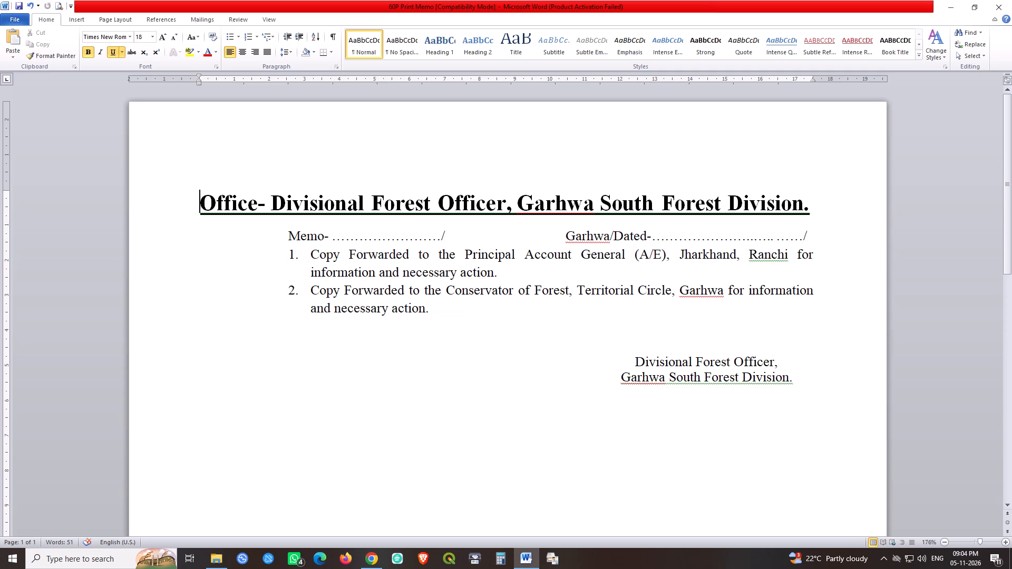
Print 4 copies of the 60P Print Memo on the Brother DCP-L5510DN printer.
{"action": "key", "text": "ctrl+F2"}
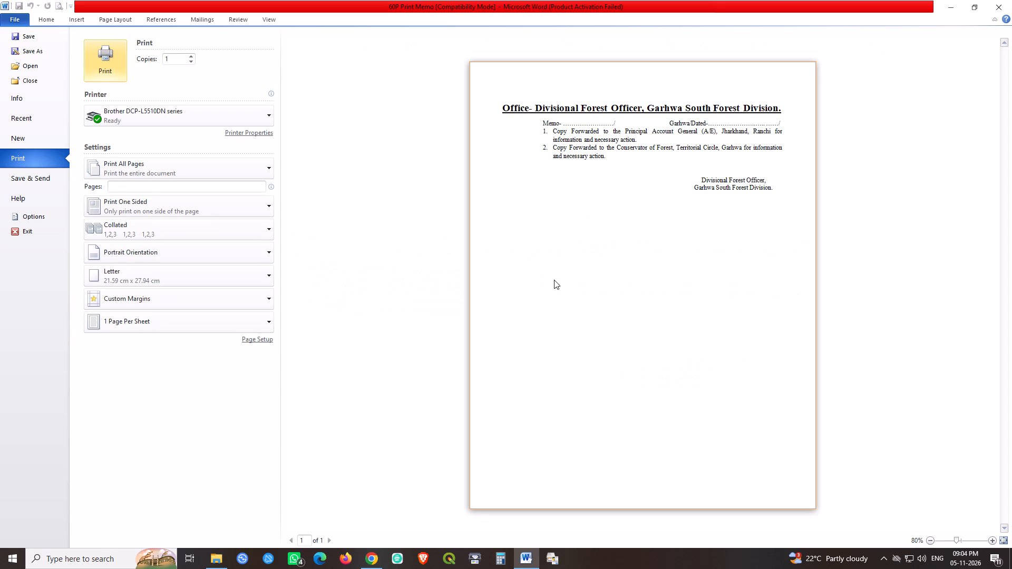
{"action": "scroll", "coordinate": [647, 228], "scroll_direction": "down", "scroll_amount": 4}
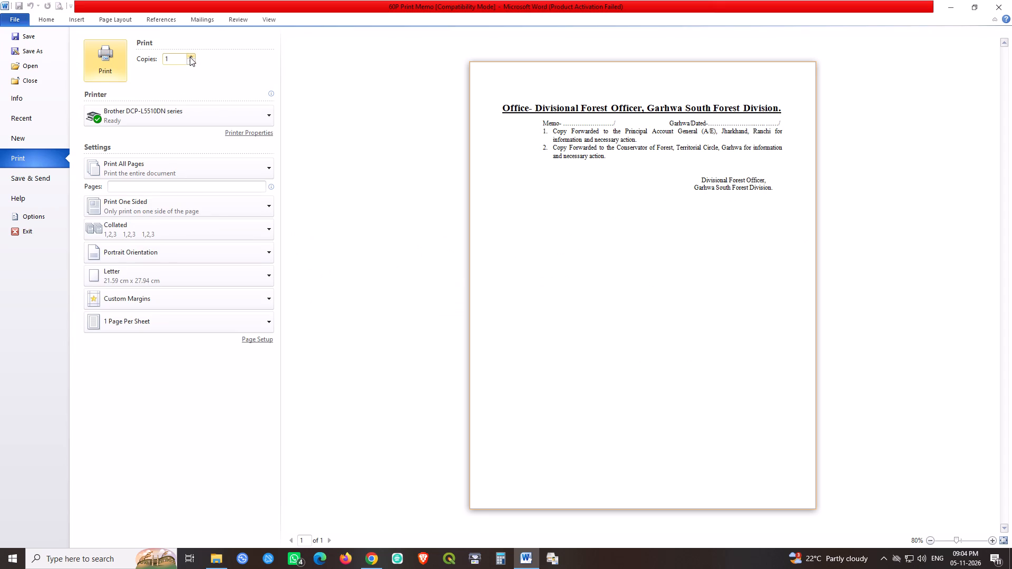
{"action": "double_click", "coordinate": [190, 57]}
{"action": "left_click", "coordinate": [190, 57]}
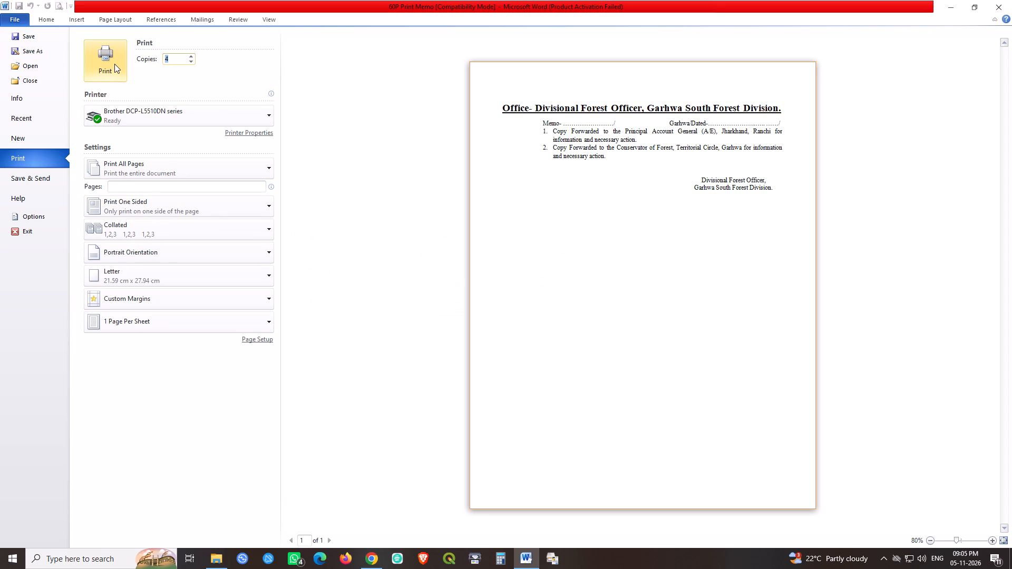
{"action": "left_click", "coordinate": [114, 64]}
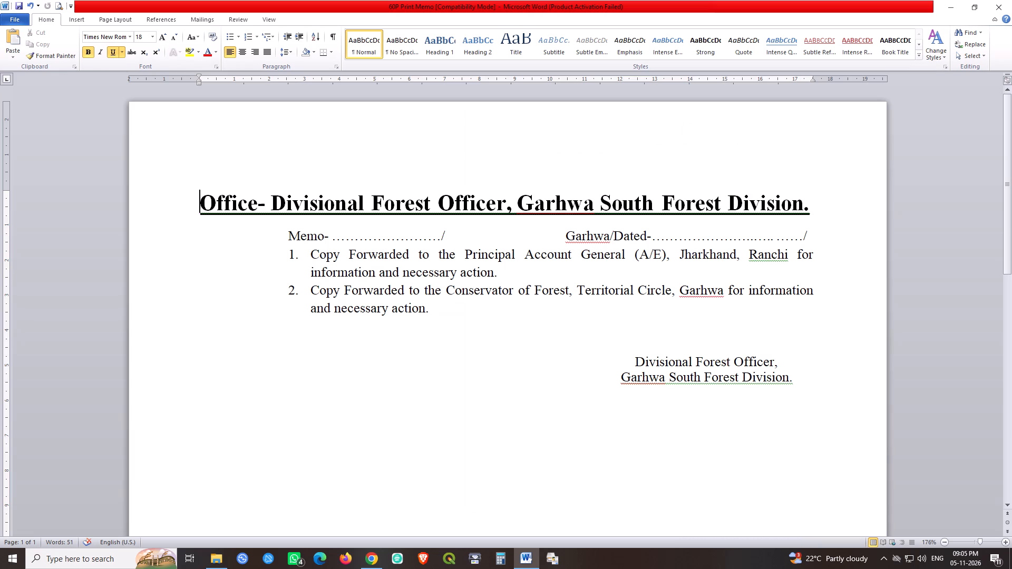
Save the 60P Print Memo and close the document.
{"action": "key", "text": "ctrl+s"}
{"action": "left_click", "coordinate": [999, 6]}
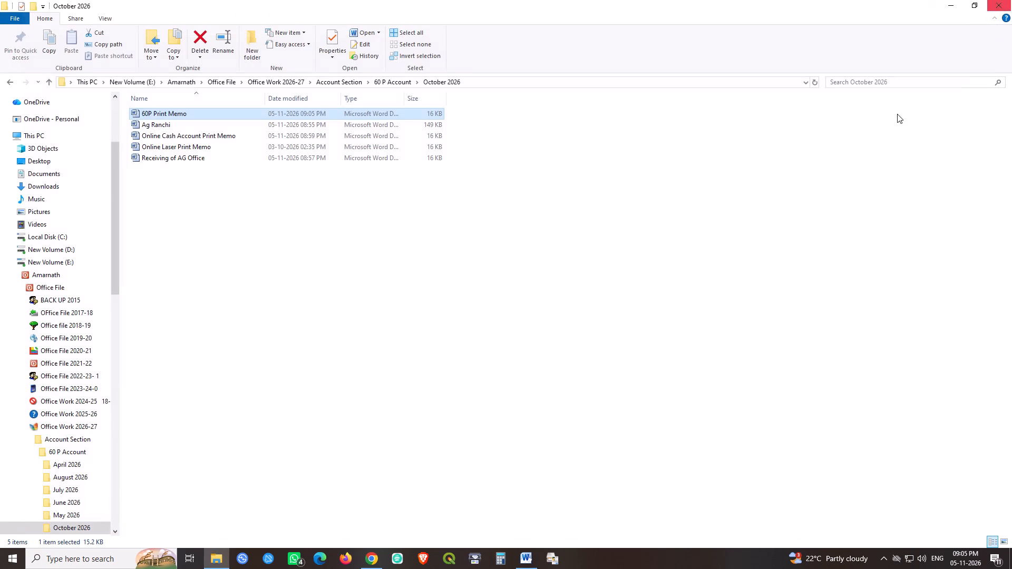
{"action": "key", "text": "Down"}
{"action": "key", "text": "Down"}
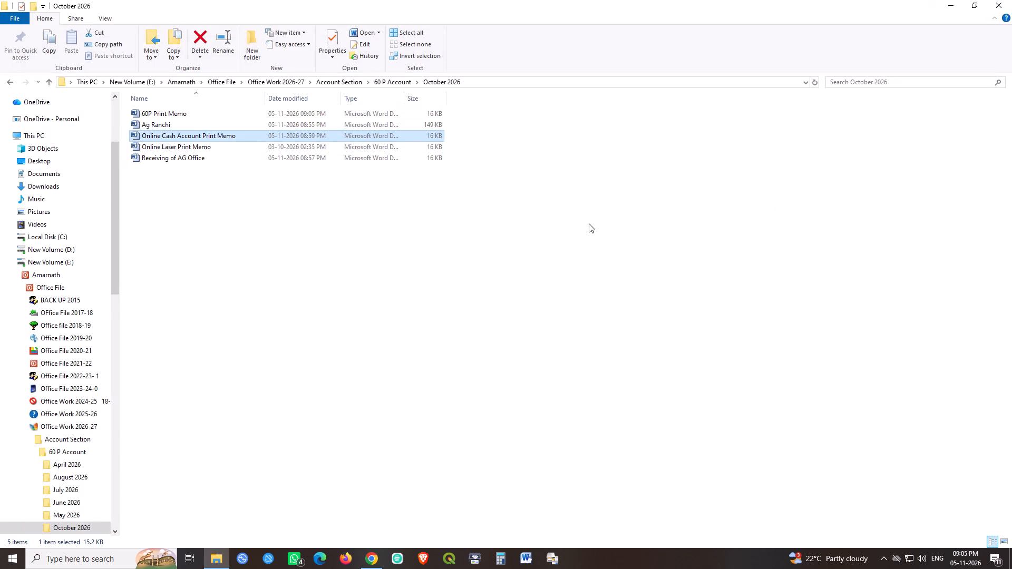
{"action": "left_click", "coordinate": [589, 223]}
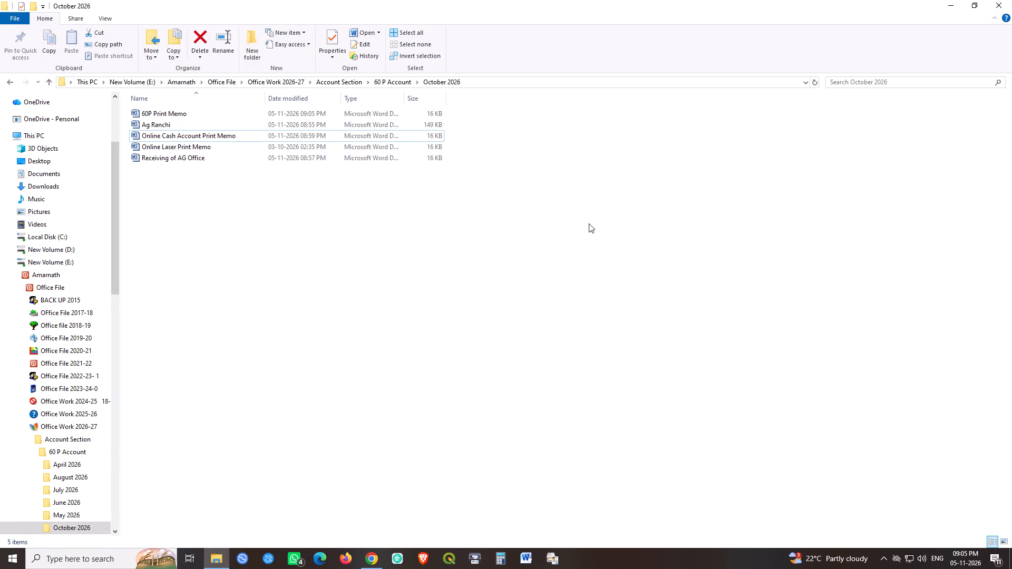
Switch to Chrome and close the Form 60P_October_2026 (1).pdf document.
{"action": "left_click", "coordinate": [382, 558]}
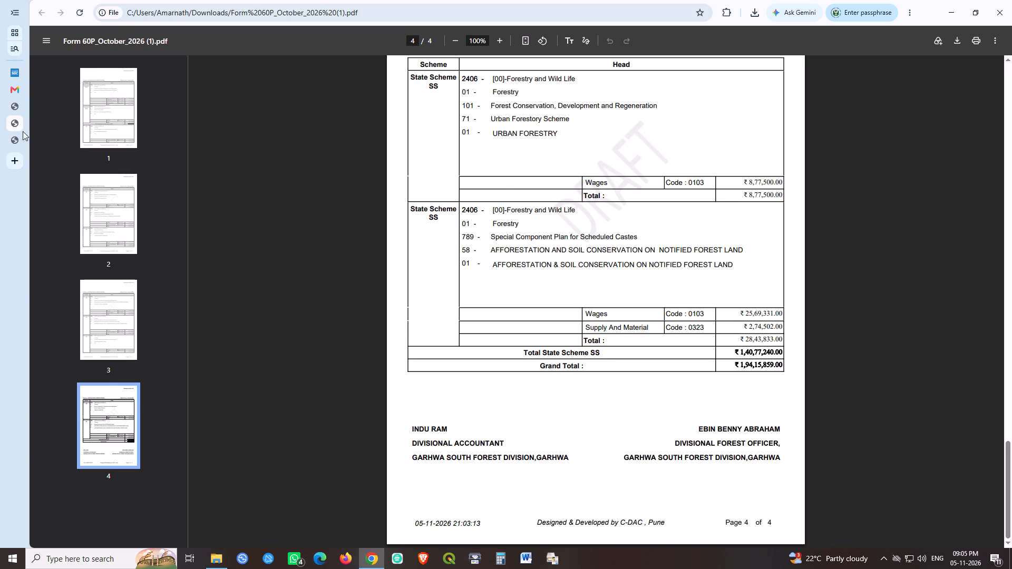
{"action": "left_click", "coordinate": [109, 122]}
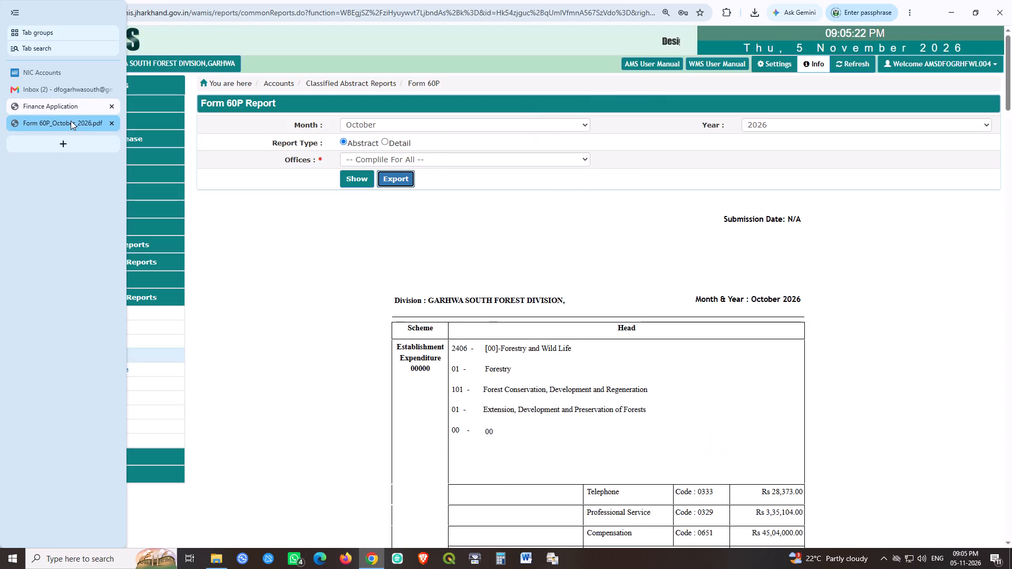
Print one two-sided A4 copy of all pages of Form 60P_October_2026.pdf on the Brother DCP-L5510DN printer.
{"action": "left_click", "coordinate": [71, 121]}
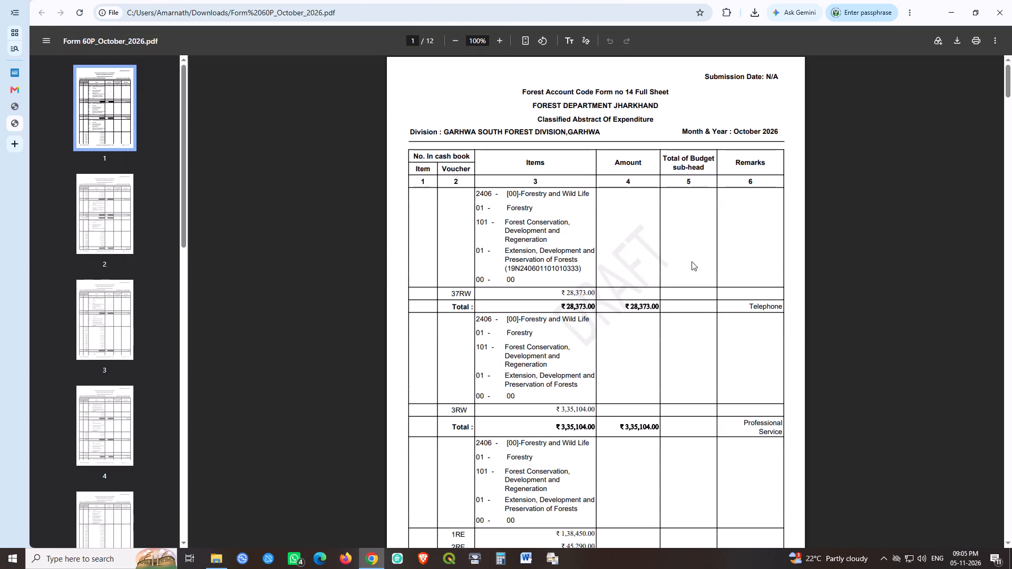
{"action": "left_click", "coordinate": [978, 40]}
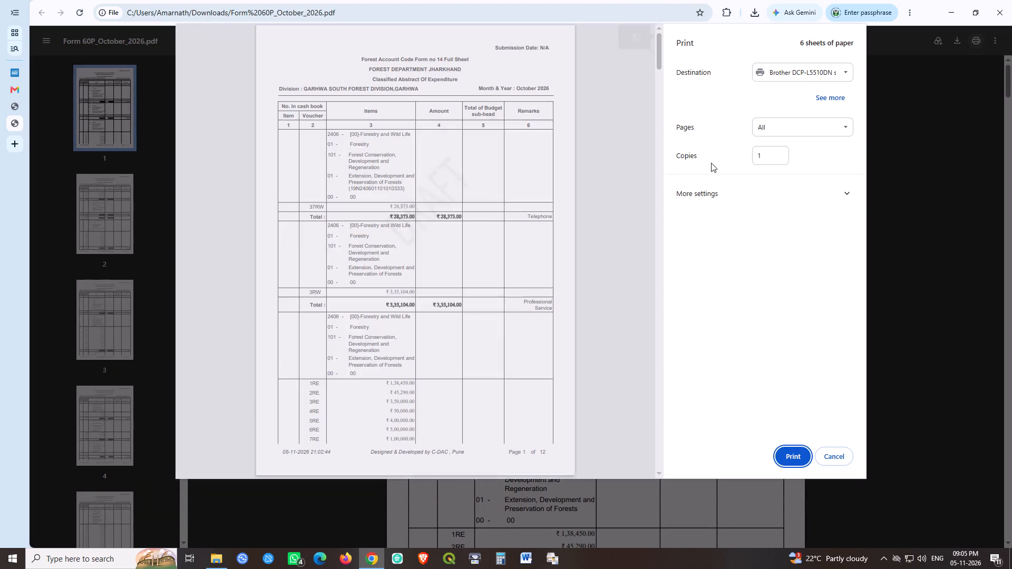
{"action": "scroll", "coordinate": [530, 273], "scroll_direction": "down", "scroll_amount": 18}
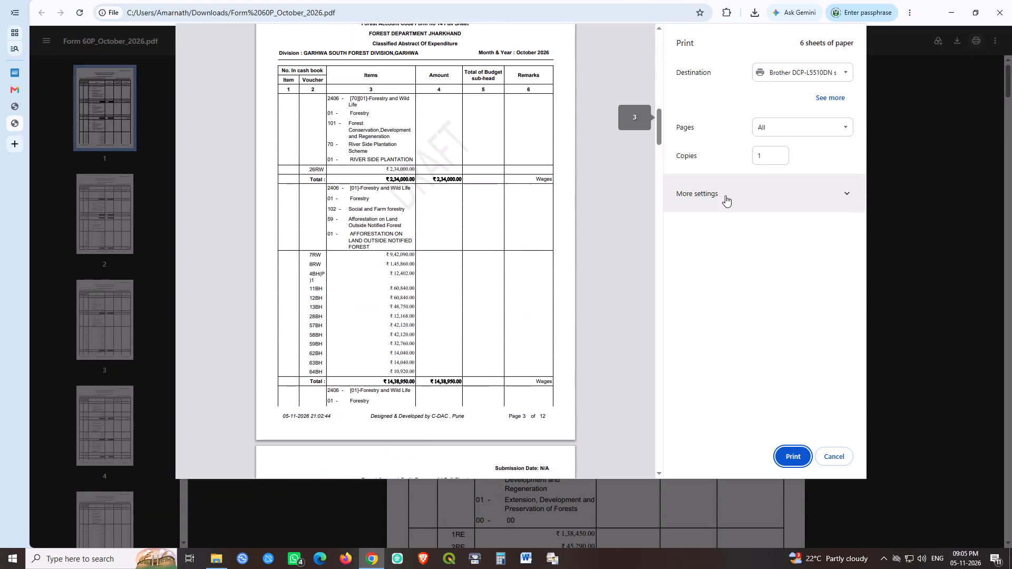
{"action": "left_click", "coordinate": [788, 201]}
{"action": "left_click", "coordinate": [793, 457]}
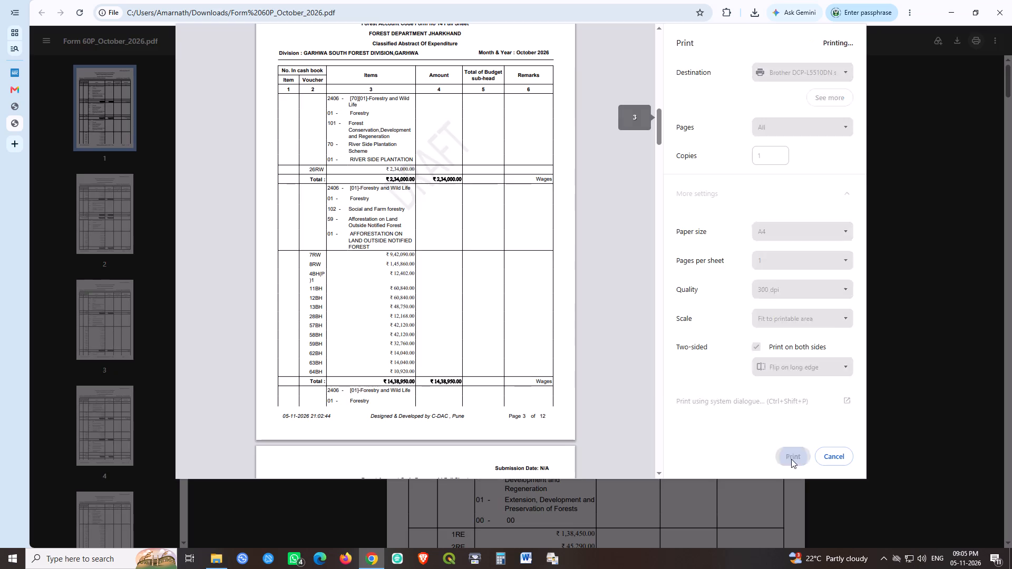
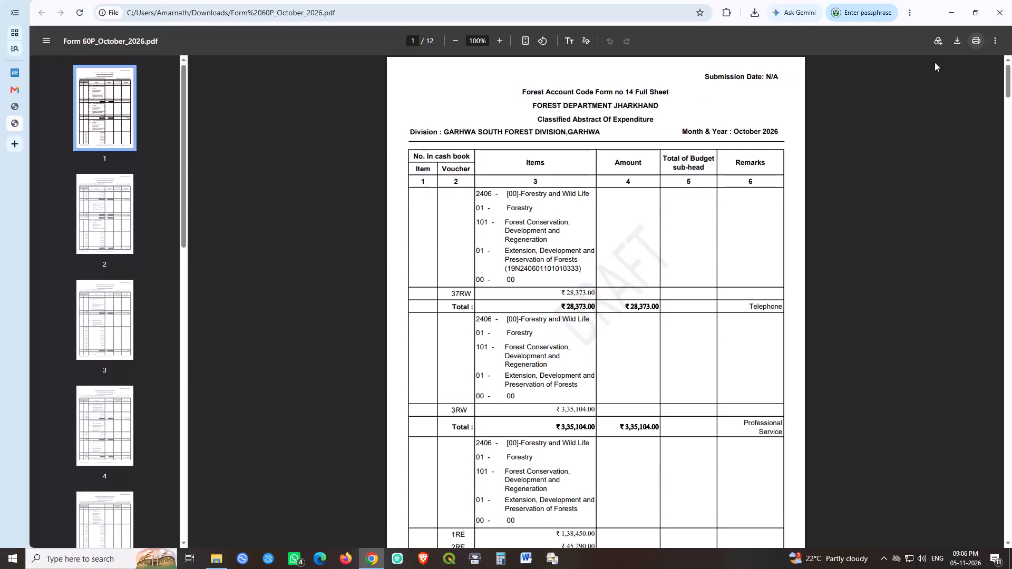
Print all pages of Form 60P_October_2026.pdf three more times, one copy per print job, on the Brother DCP-L5510DN printer.
{"action": "left_click", "coordinate": [975, 43]}
{"action": "left_click", "coordinate": [796, 465]}
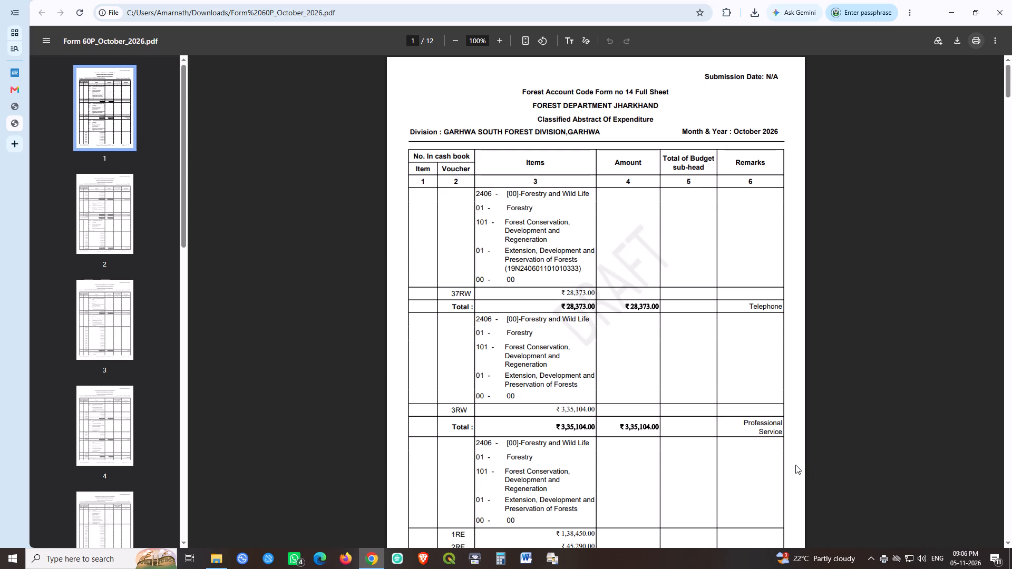
{"action": "key", "text": "ctrl+p"}
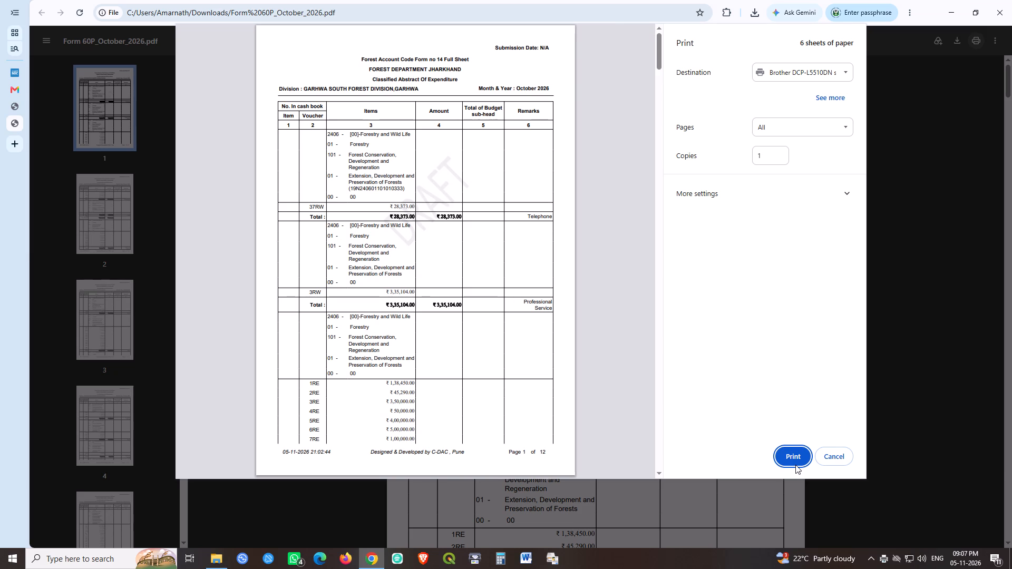
{"action": "key", "text": "Return"}
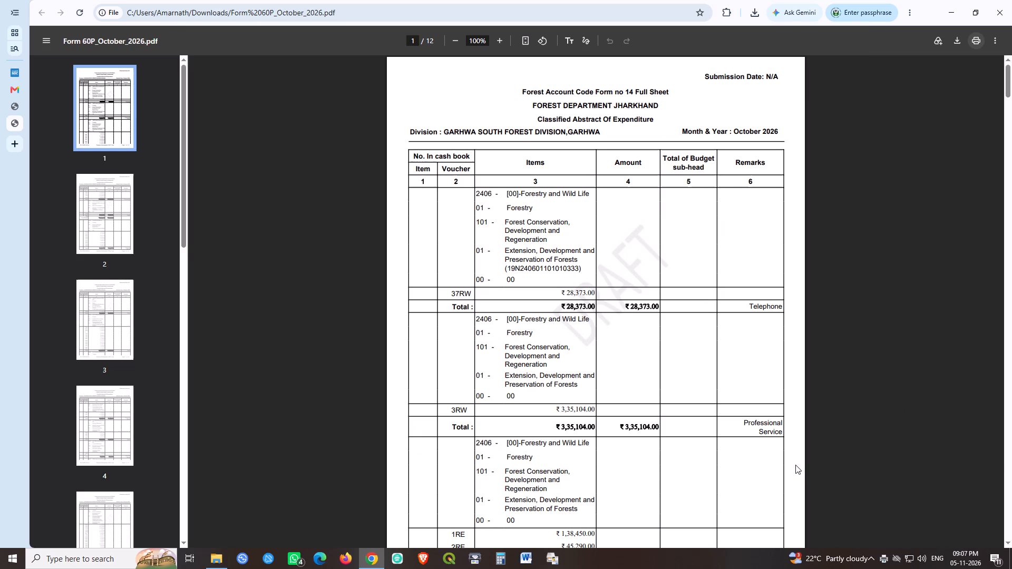
{"action": "key", "text": "ctrl+p"}
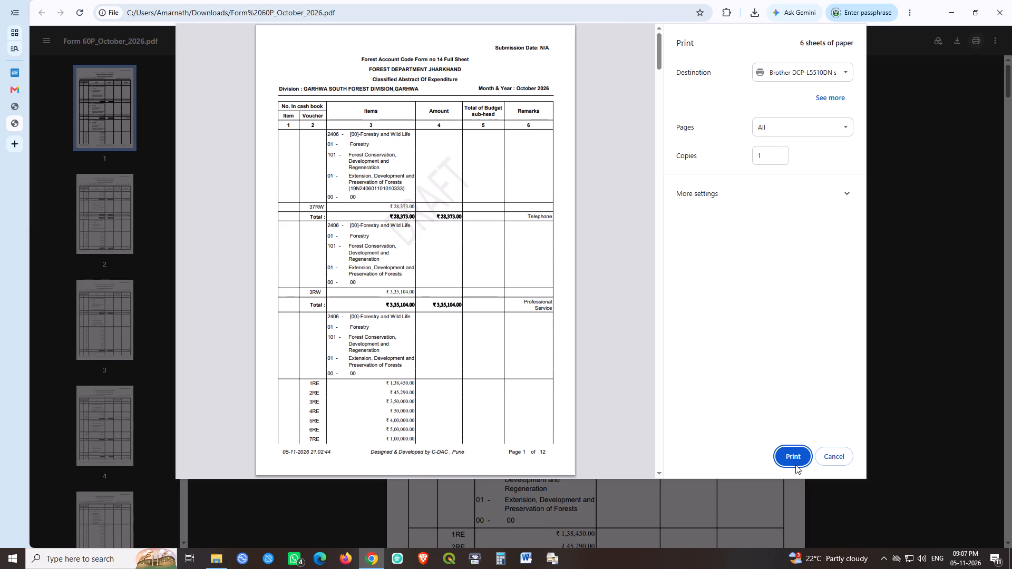
{"action": "key", "text": "Return"}
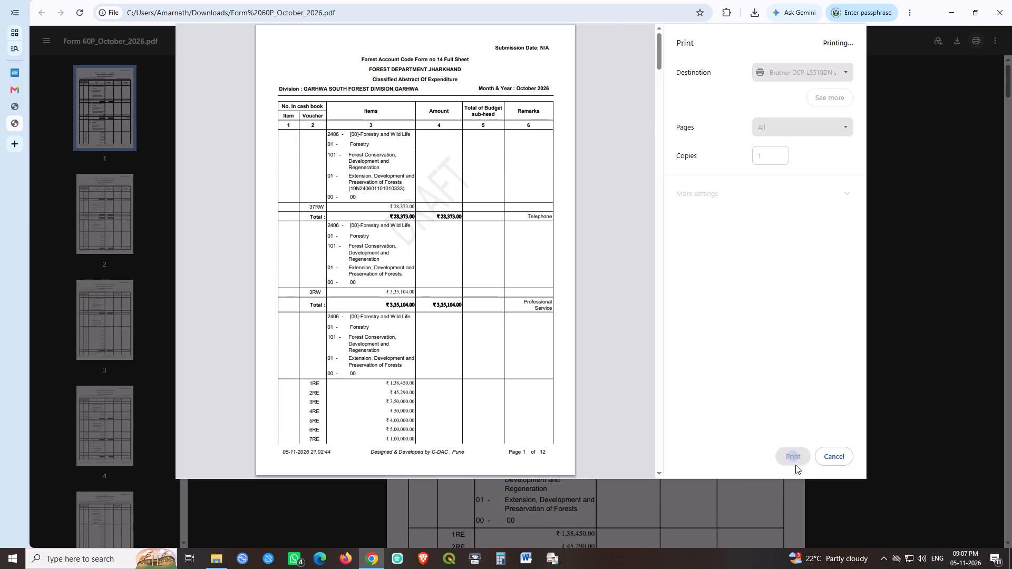
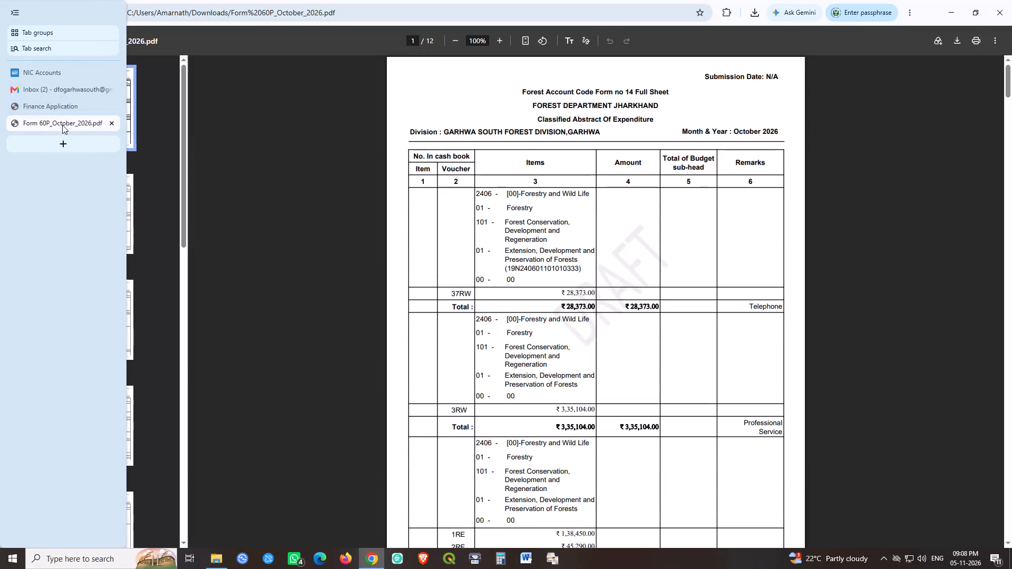
Close the Form 60P PDF and generate the detailed Form 36 - Remittance debit report for October 2026, compiled for all offices.
{"action": "left_click", "coordinate": [113, 122]}
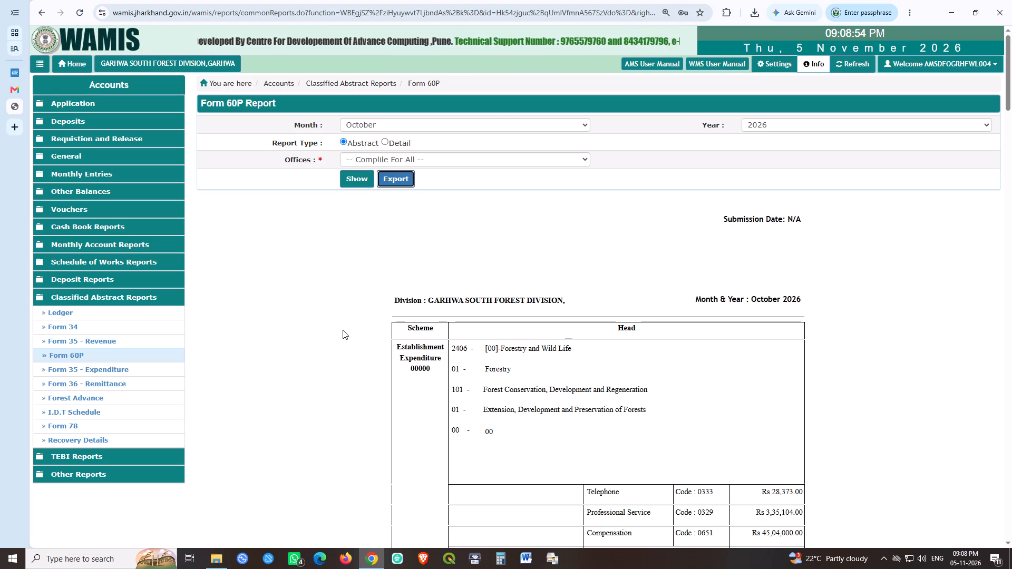
{"action": "left_click", "coordinate": [101, 378]}
{"action": "left_click", "coordinate": [101, 378]}
{"action": "left_click", "coordinate": [105, 380]}
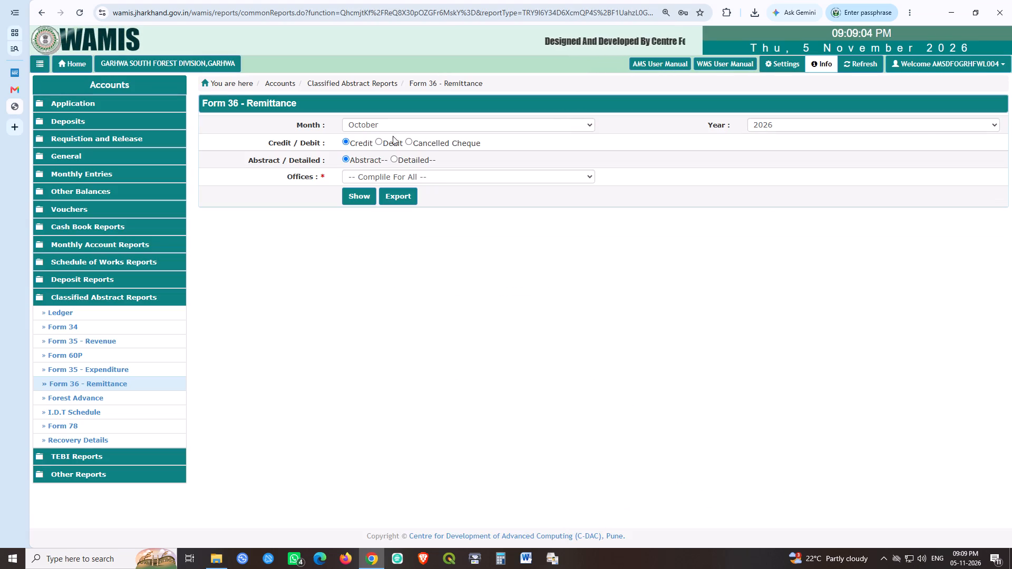
{"action": "left_click", "coordinate": [392, 157]}
{"action": "left_click", "coordinate": [357, 206]}
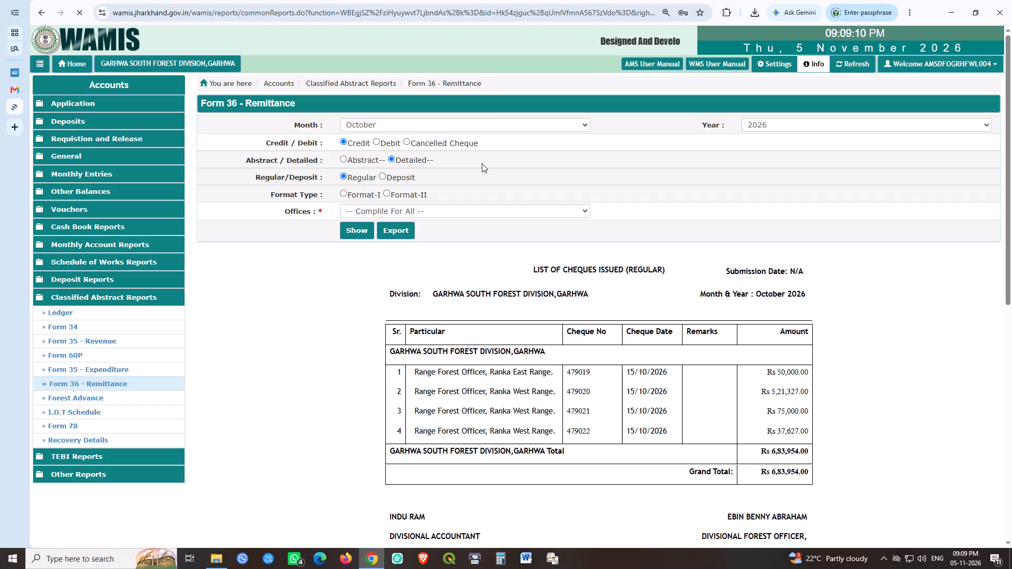
{"action": "left_click", "coordinate": [376, 143]}
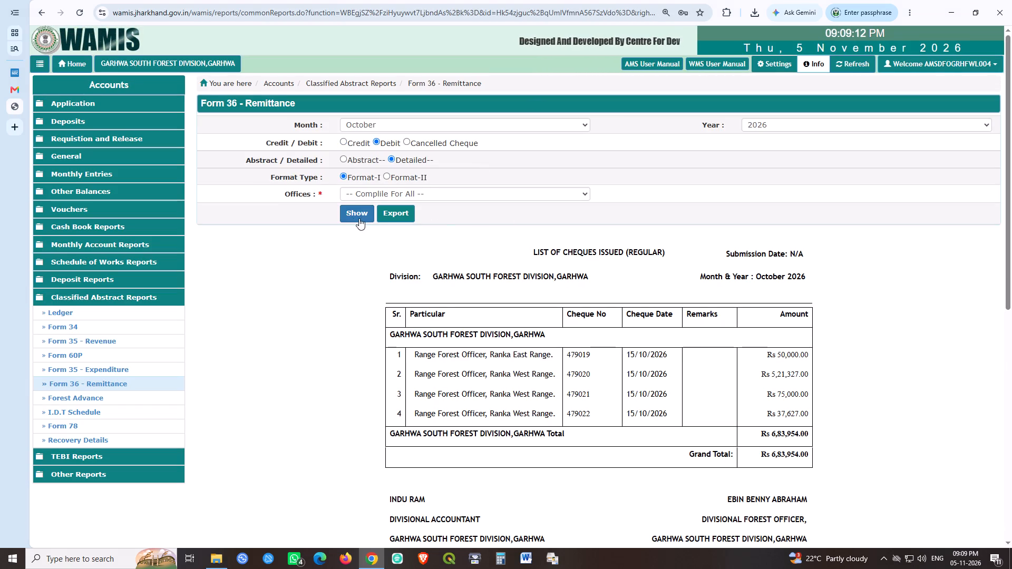
{"action": "left_click", "coordinate": [349, 214]}
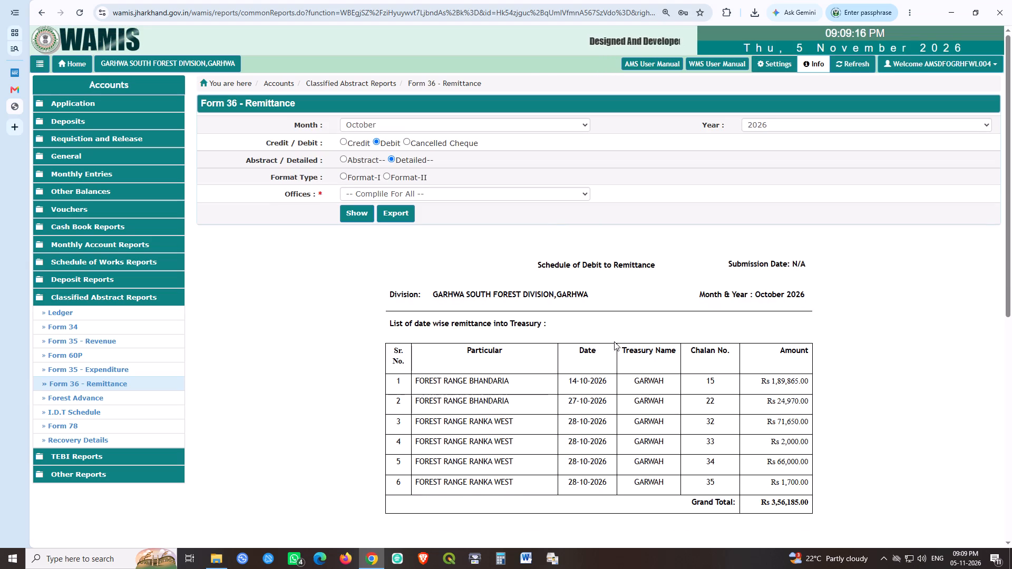
Export the debit remittance schedule to Downloads as Form36_remittances_October_2026 (2) and open the saved PDF.
{"action": "left_click", "coordinate": [397, 217]}
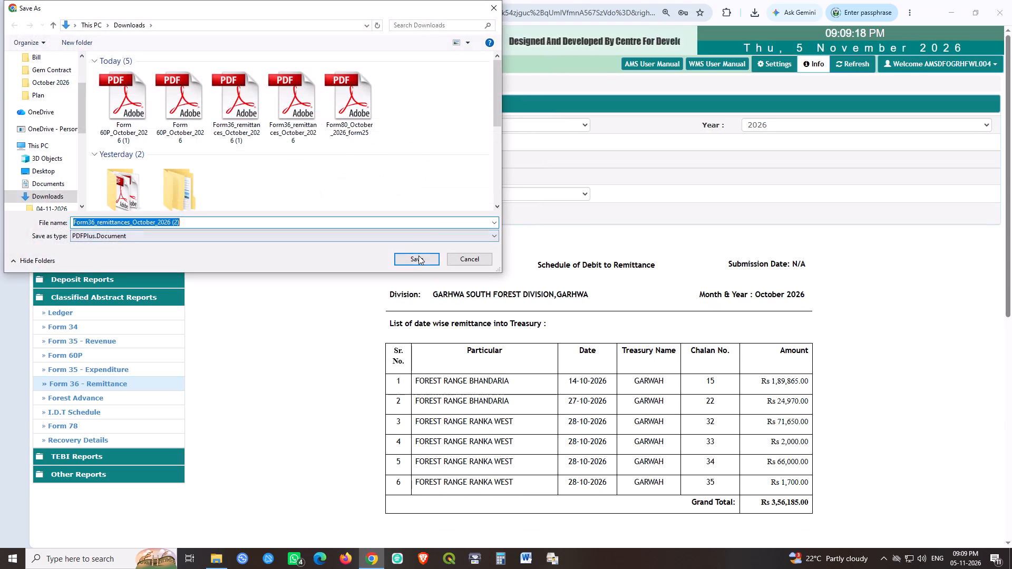
{"action": "left_click", "coordinate": [418, 256]}
{"action": "left_click", "coordinate": [666, 41]}
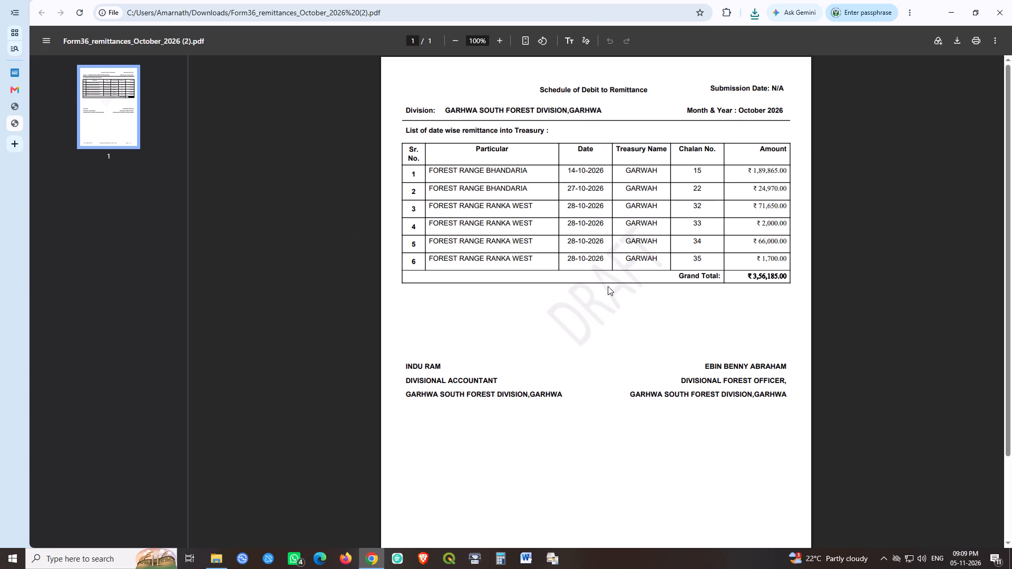
Print four collated copies of the debit remittance schedule on the Brother DCP-L5510DN printer and close the PDF.
{"action": "key", "text": "ctrl+p"}
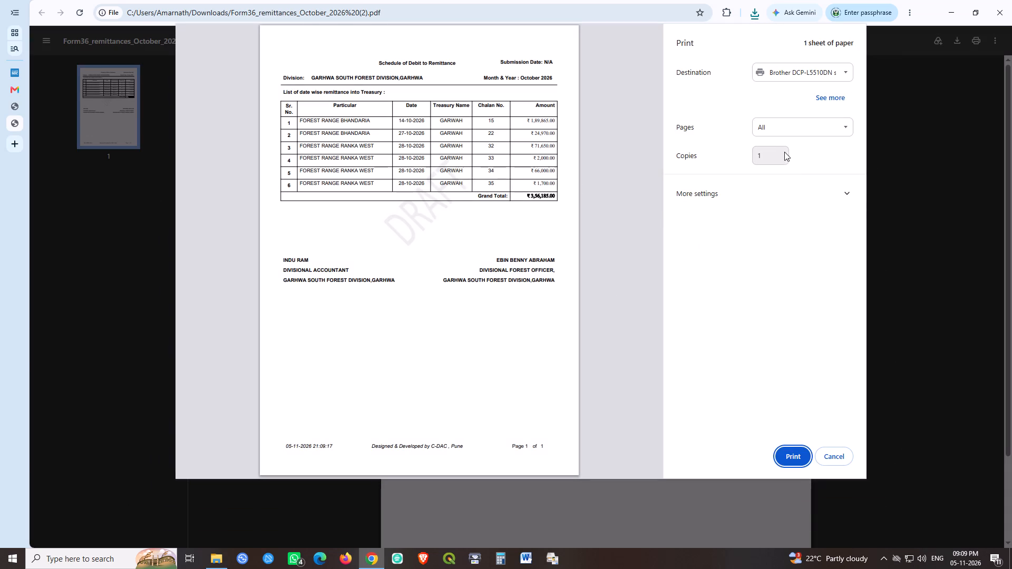
{"action": "triple_click", "coordinate": [782, 153]}
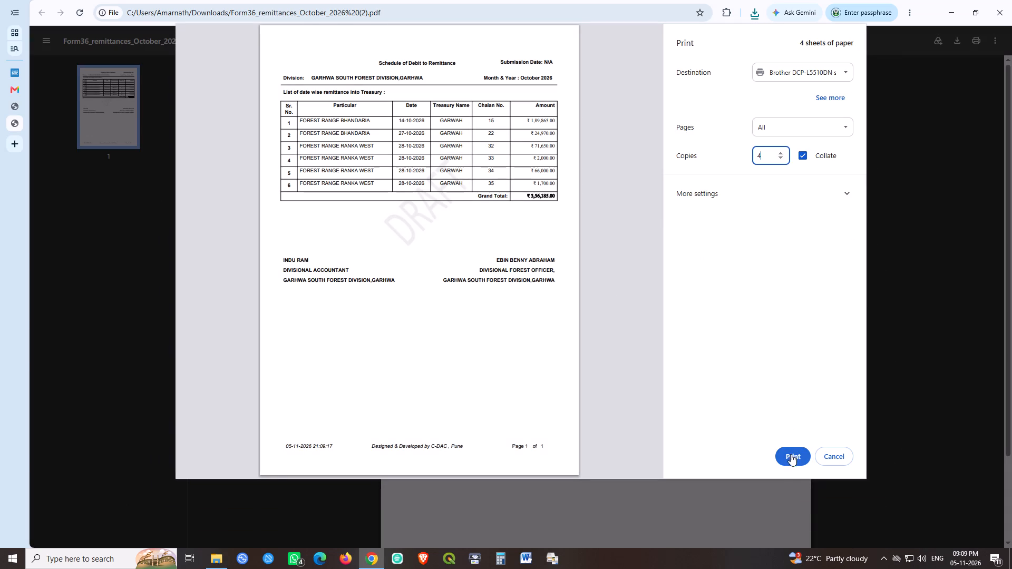
{"action": "left_click", "coordinate": [791, 454]}
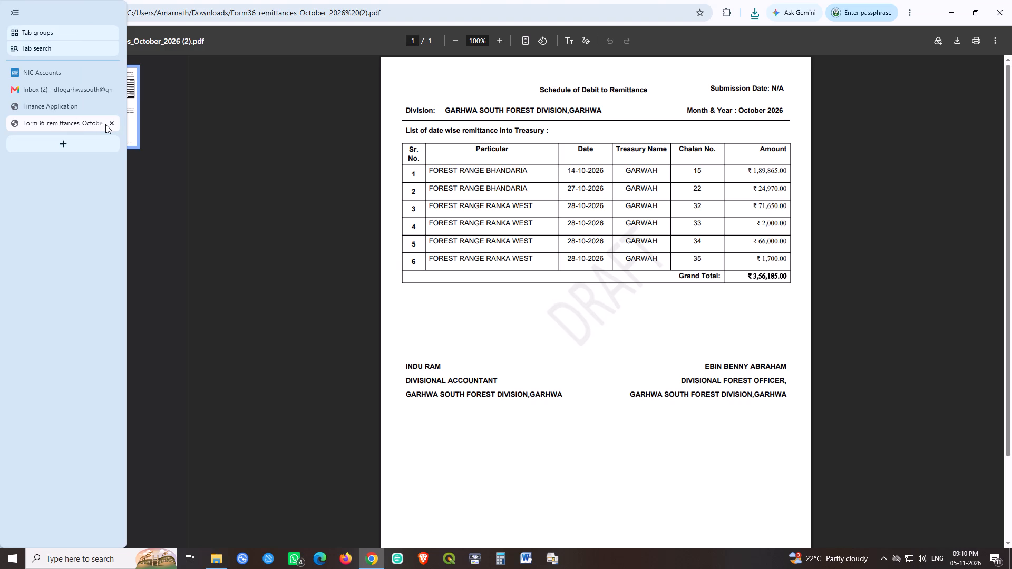
{"action": "left_click", "coordinate": [108, 124]}
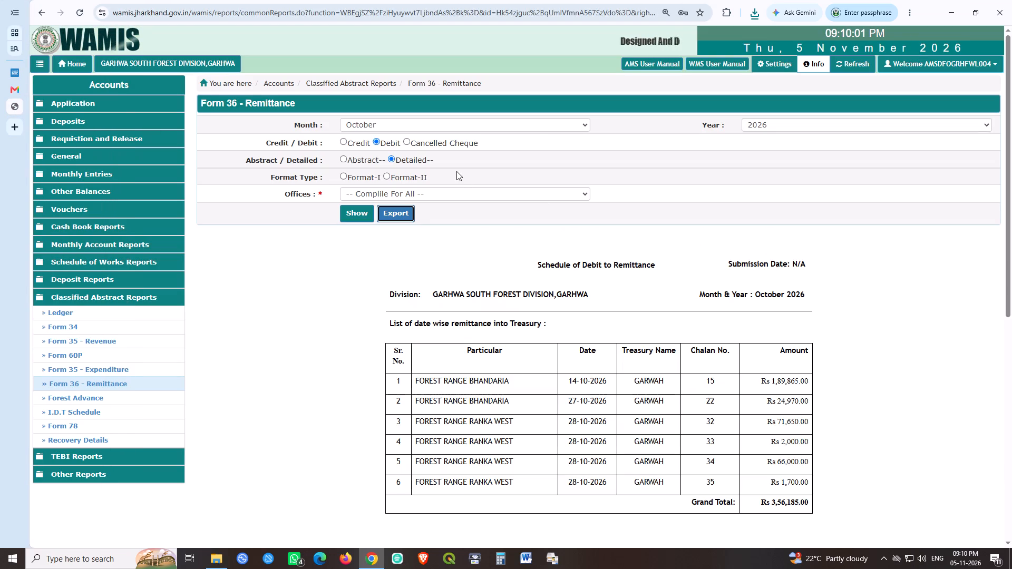
Generate the regular Form 33 - Ledger report for October 2026, compiled for all offices, and review its entries.
{"action": "left_click", "coordinate": [59, 310]}
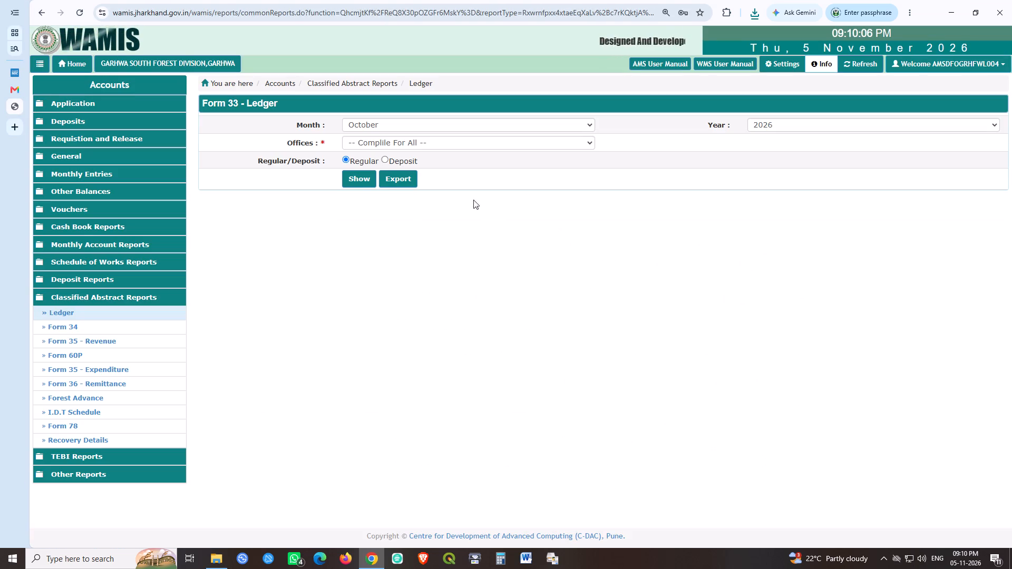
{"action": "left_click", "coordinate": [361, 185]}
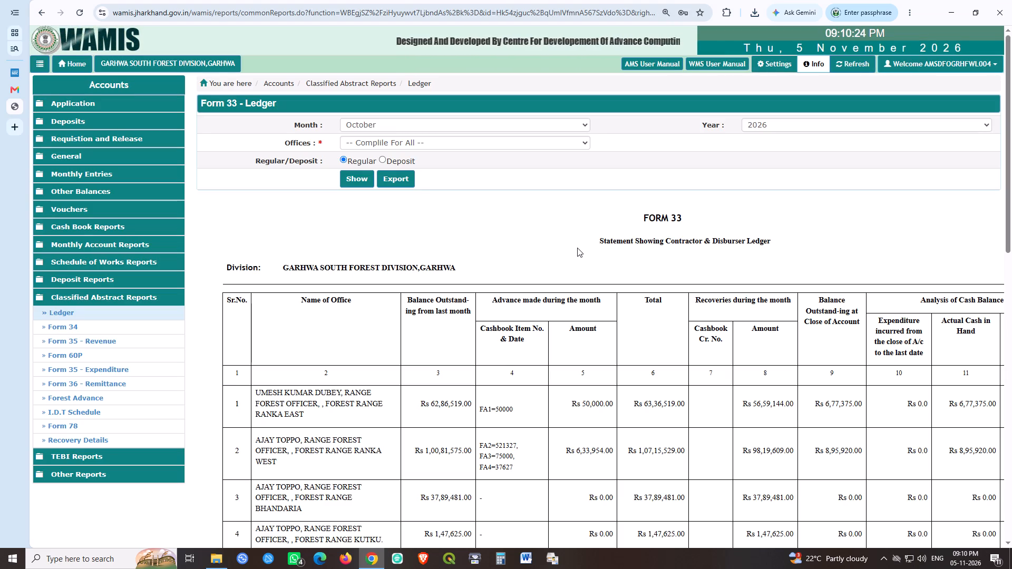
{"action": "scroll", "coordinate": [700, 323], "scroll_direction": "down", "scroll_amount": 4}
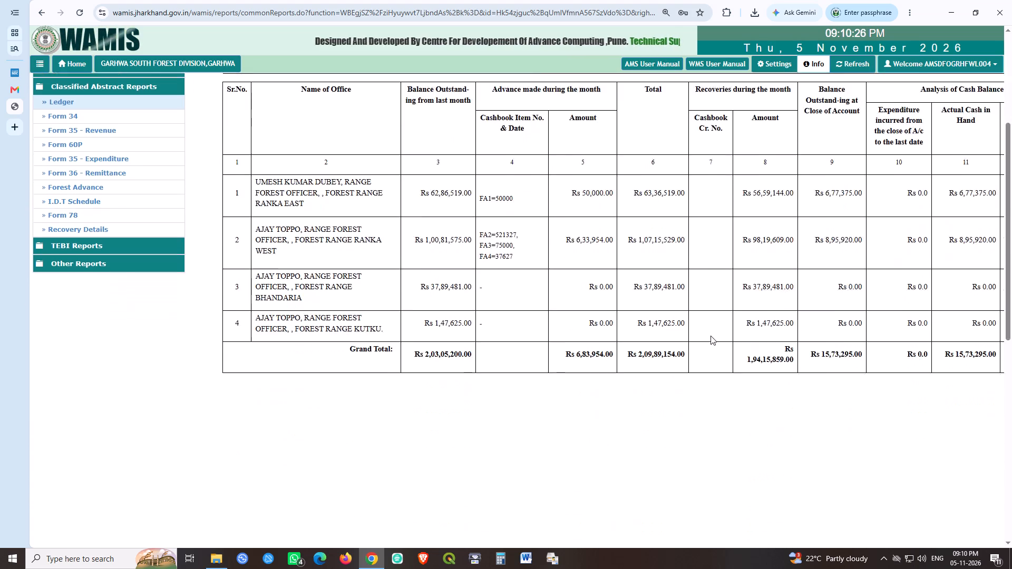
{"action": "scroll", "coordinate": [711, 336], "scroll_direction": "down", "scroll_amount": 1}
{"action": "scroll", "coordinate": [711, 336], "scroll_direction": "up", "scroll_amount": 13}
Export the Form 33 ledger to Downloads as ledger_October_2026 and open the saved PDF.
{"action": "left_click", "coordinate": [394, 180]}
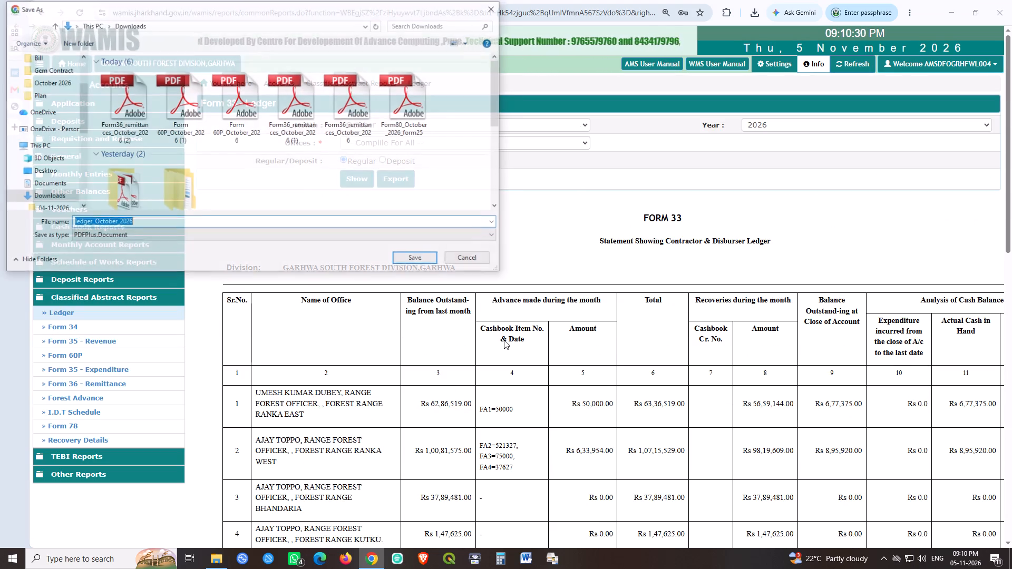
{"action": "left_click", "coordinate": [402, 259]}
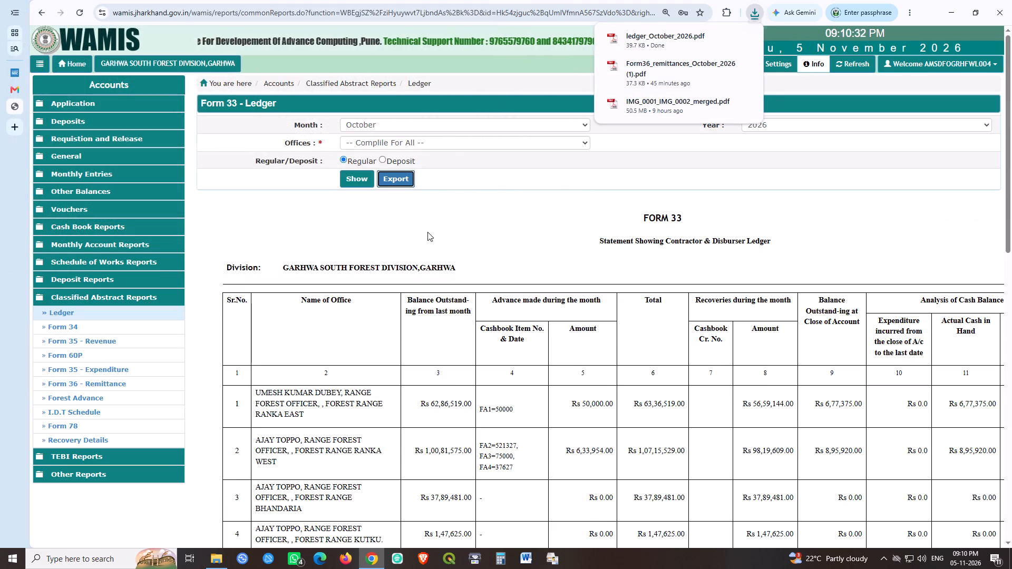
{"action": "left_click", "coordinate": [661, 43]}
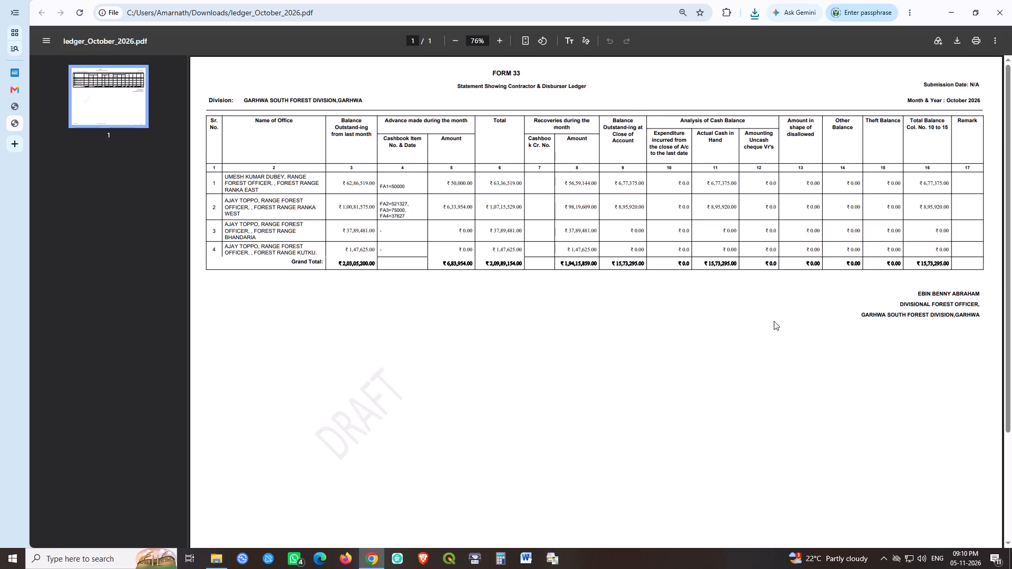
Set up a print job of five collated copies of ledger_October_2026.pdf on the Brother DCP-L5510DN printer.
{"action": "left_click", "coordinate": [976, 41]}
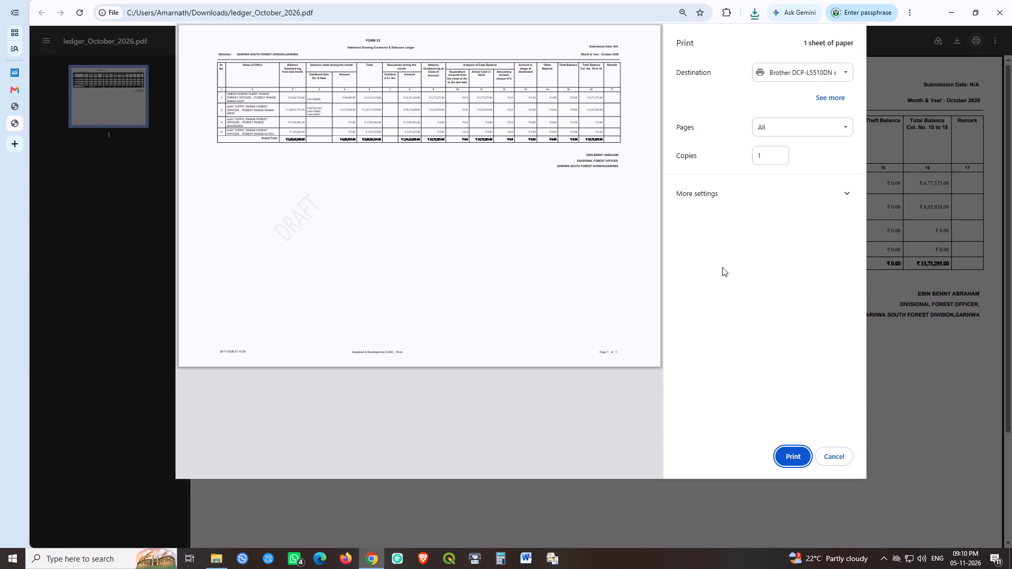
{"action": "double_click", "coordinate": [782, 151]}
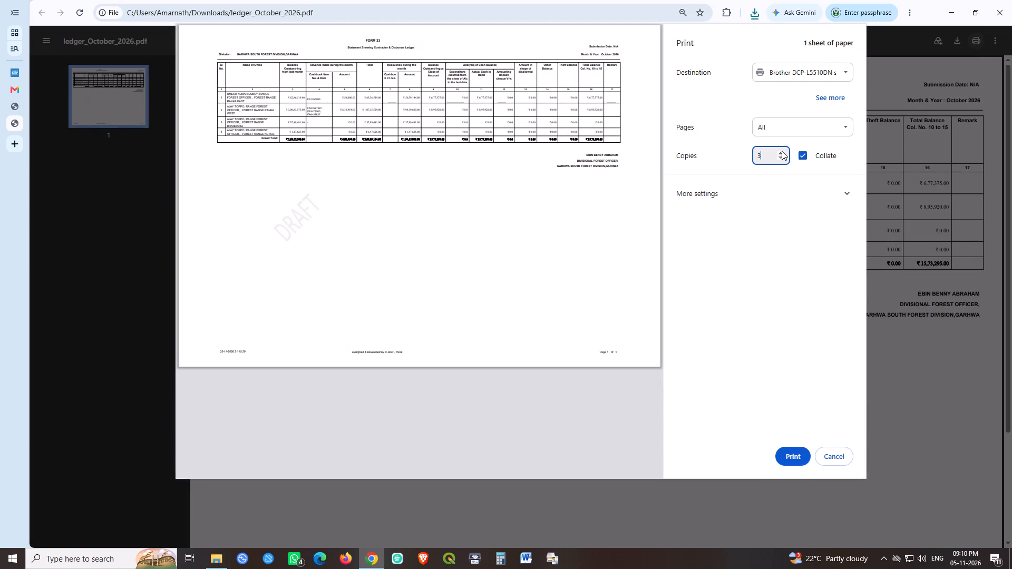
{"action": "double_click", "coordinate": [782, 151]}
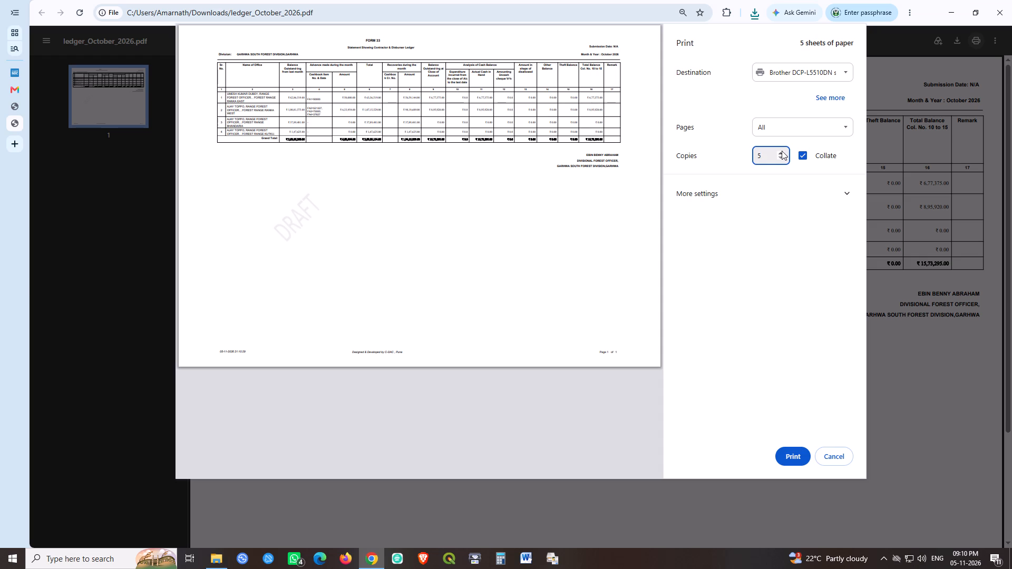
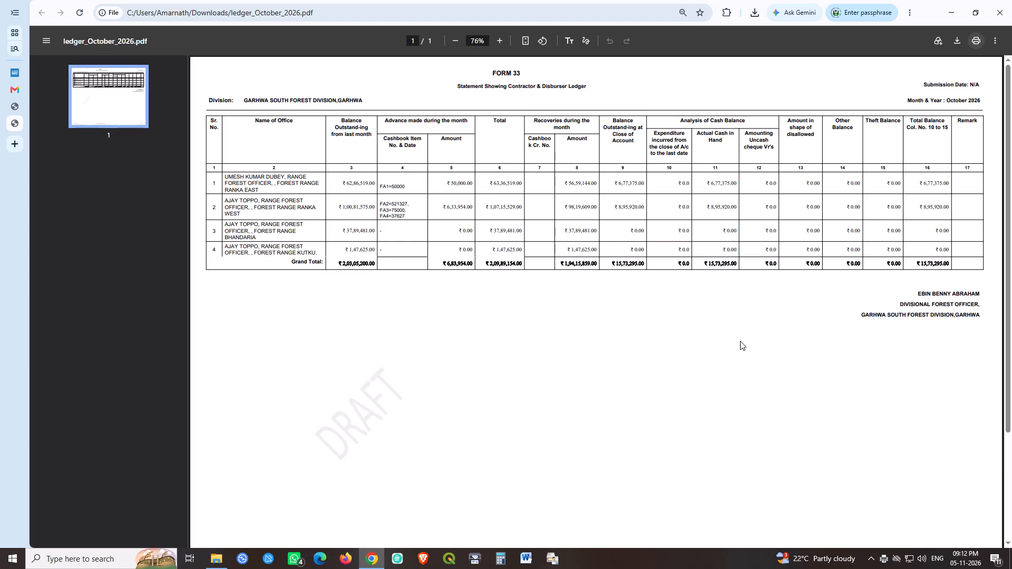
Put the ledger PDF away and open the Online Laser Print Memo document from the October 2026 folder in Word, dismissing the activation notice.
{"action": "left_click", "coordinate": [946, 8]}
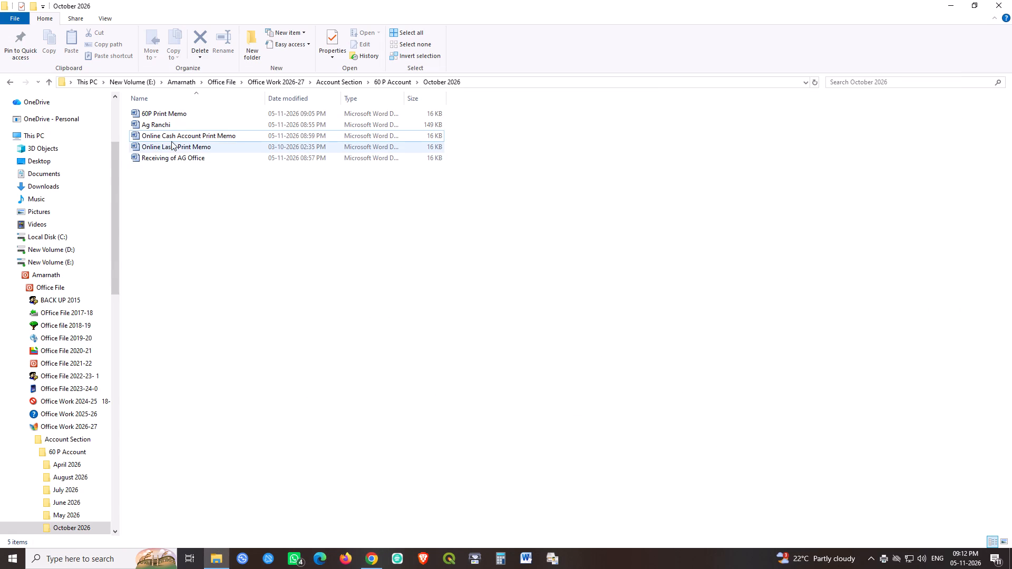
{"action": "left_click", "coordinate": [168, 144]}
{"action": "key", "text": "Return"}
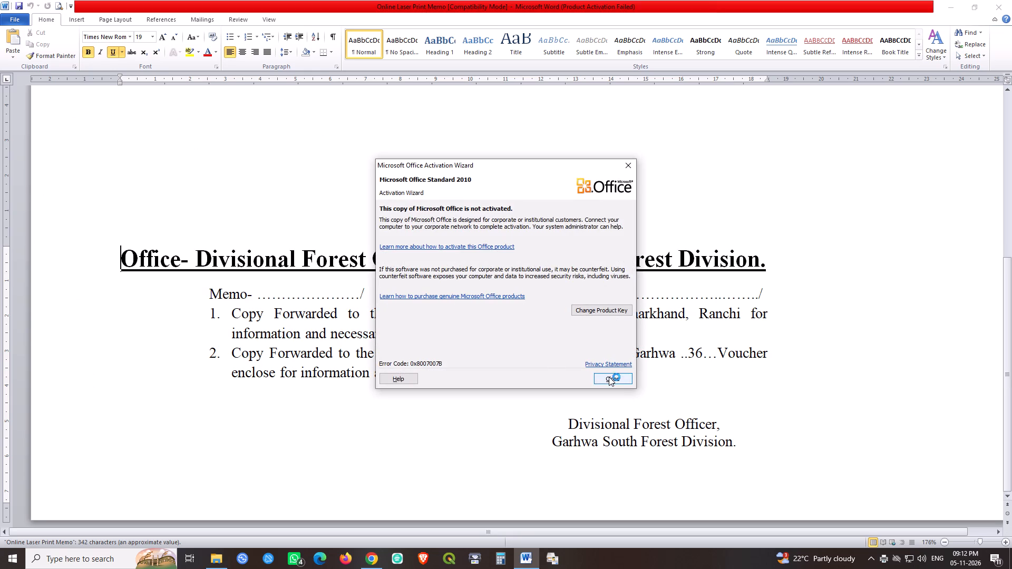
{"action": "left_click", "coordinate": [609, 377]}
Reduce the memo's top margin so the office heading sits a little above the middle of the landscape page, checking it in print preview.
{"action": "left_click_drag", "start_coordinate": [5, 243], "coordinate": [8, 160]}
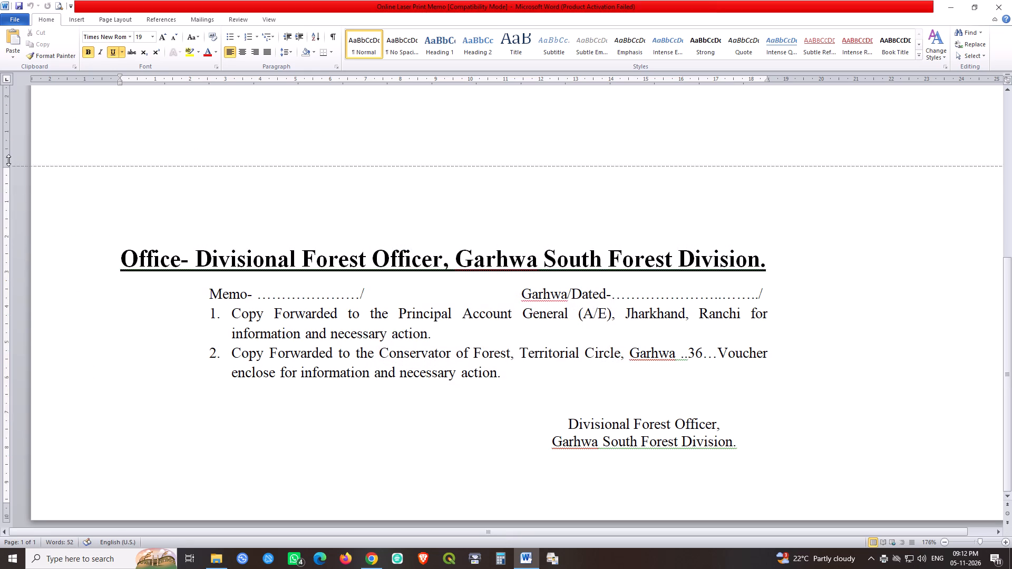
{"action": "left_click_drag", "start_coordinate": [8, 160], "coordinate": [8, 115]}
{"action": "scroll", "coordinate": [559, 328], "scroll_direction": "up", "scroll_amount": 4}
{"action": "key", "text": "ctrl+F2"}
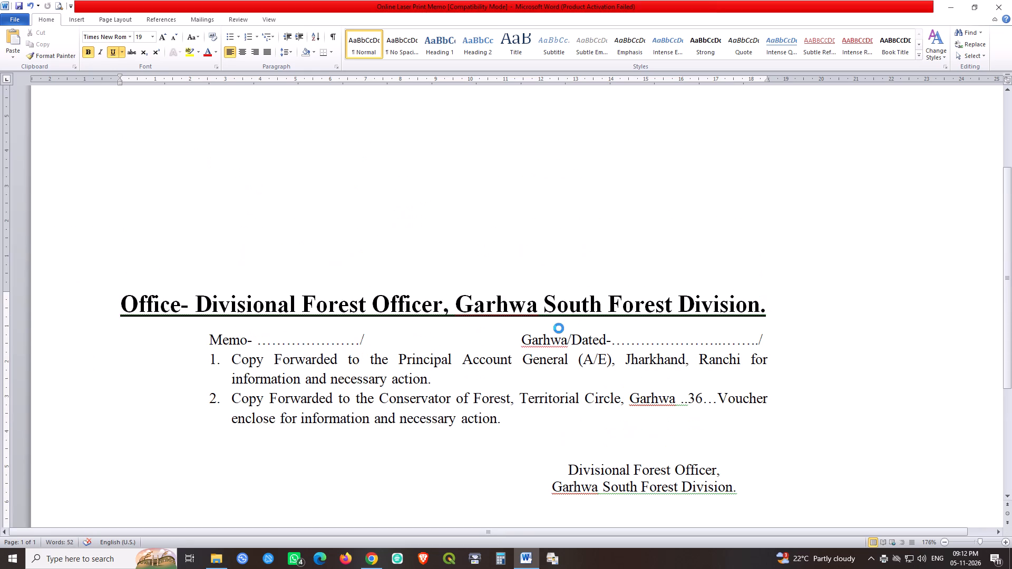
{"action": "key", "text": "Escape"}
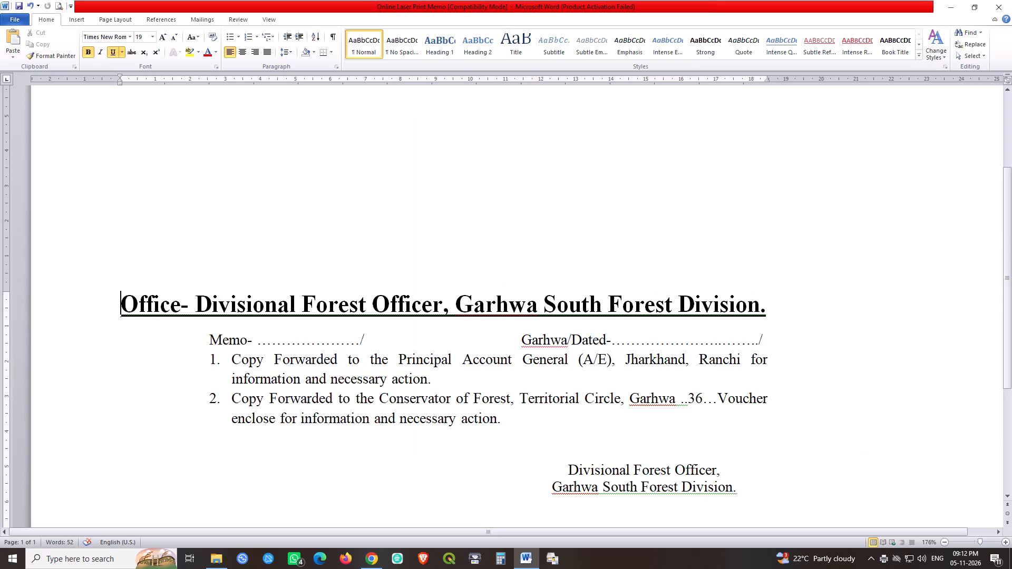
{"action": "left_click_drag", "start_coordinate": [8, 290], "coordinate": [15, 218]}
{"action": "key", "text": "ctrl+F2"}
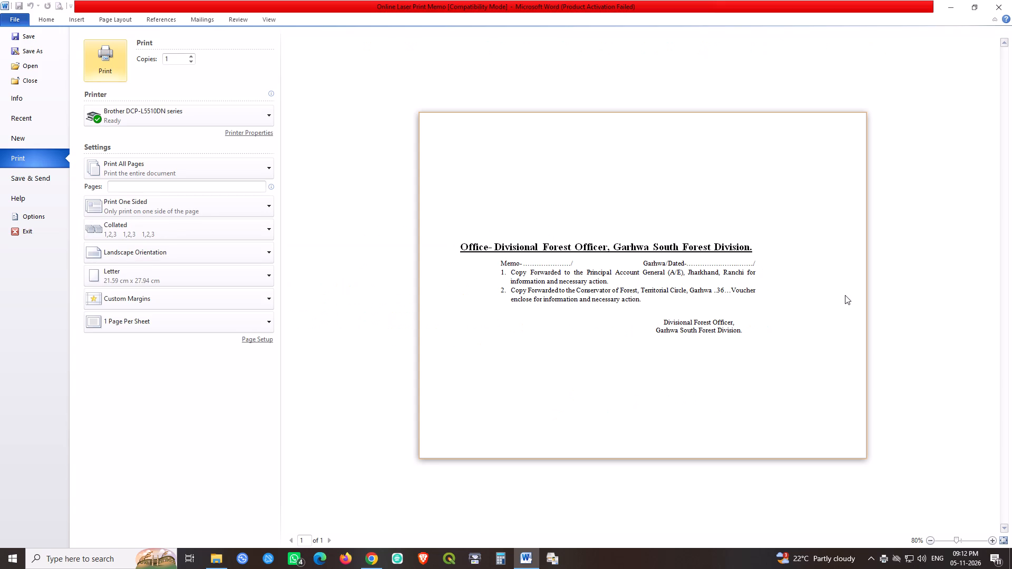
{"action": "key", "text": "Escape"}
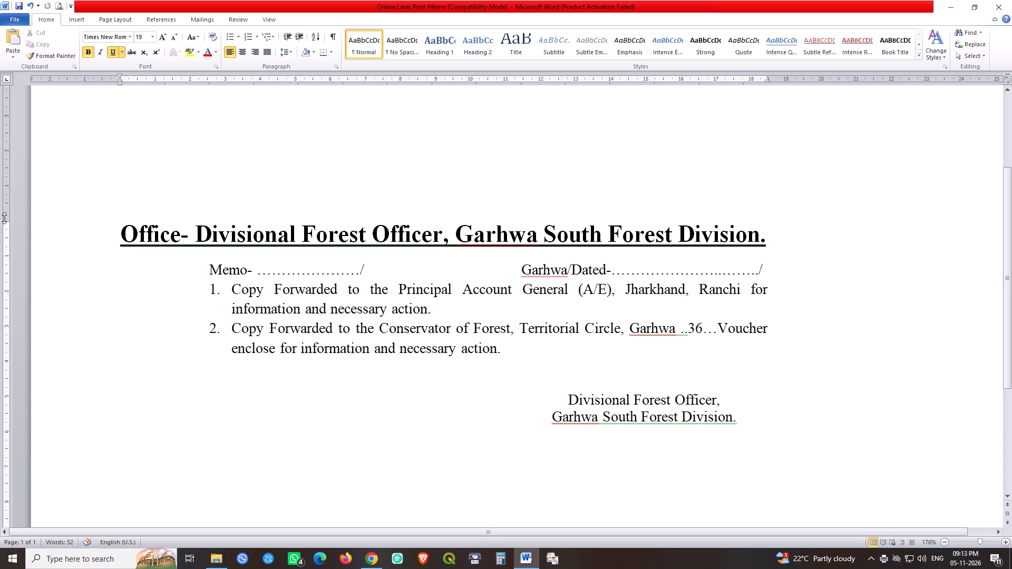
{"action": "left_click_drag", "start_coordinate": [4, 218], "coordinate": [4, 238]}
{"action": "key", "text": "ctrl+F2"}
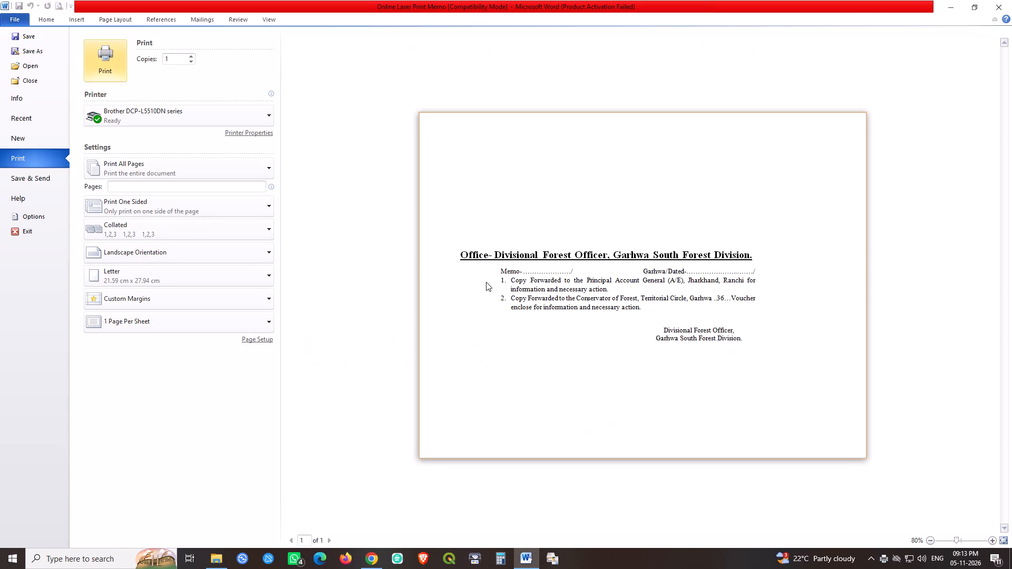
{"action": "key", "text": "Escape"}
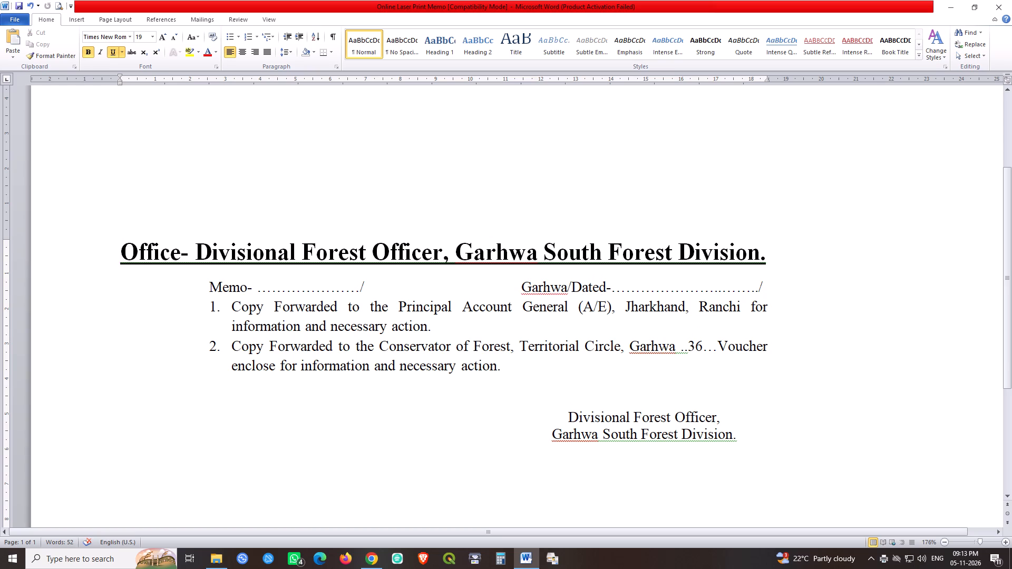
Set the voucher count in the memo's second forwarding line to 04 and save the document.
{"action": "left_click_drag", "start_coordinate": [690, 347], "coordinate": [699, 348]}
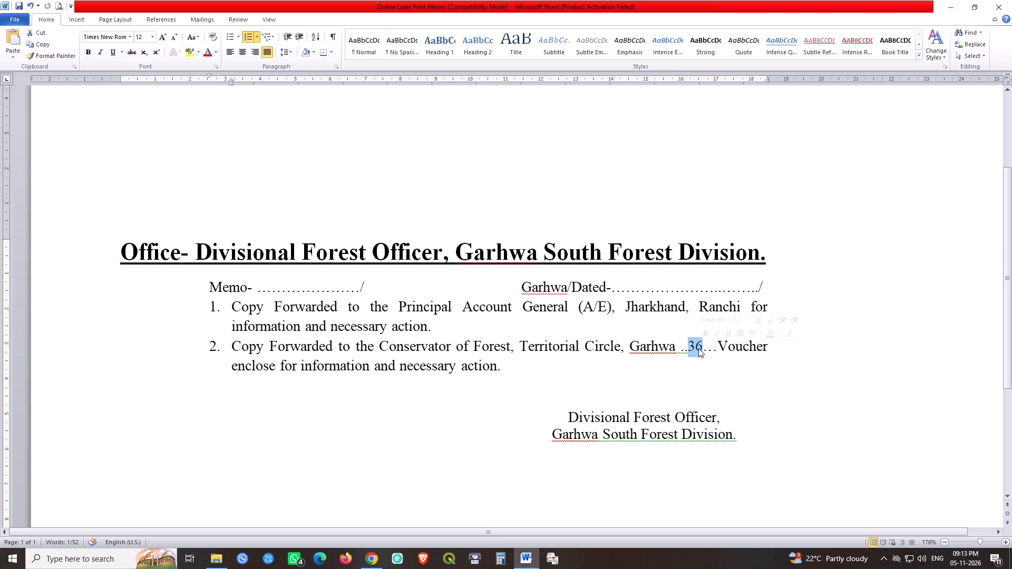
{"action": "type", "text": "04"}
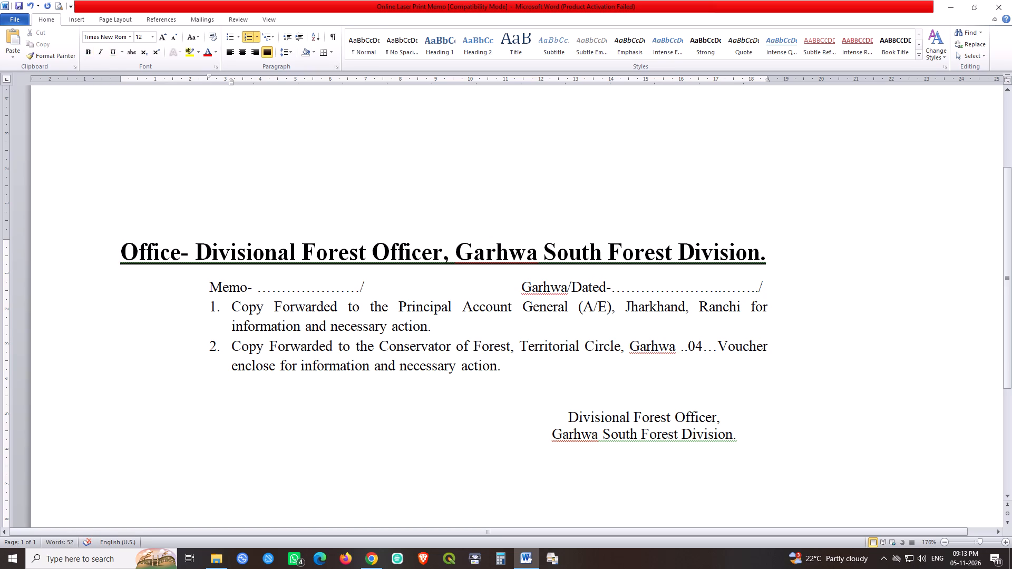
{"action": "key", "text": "ctrl+s"}
Print the memo on the Brother DCP-L5510DN printer several times in succession, one single-sided Letter landscape copy per job.
{"action": "key", "text": "ctrl+F2"}
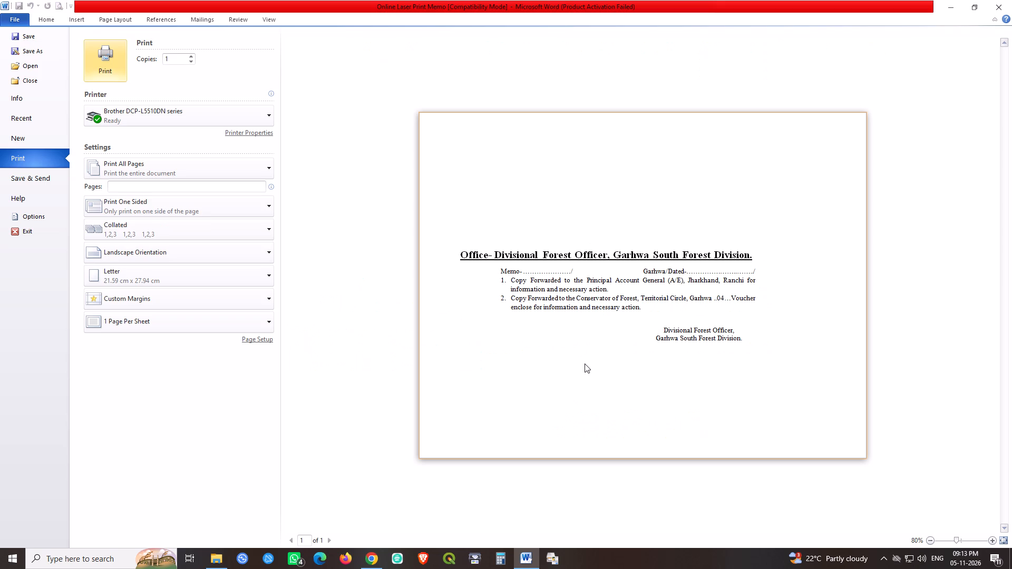
{"action": "left_click", "coordinate": [113, 55]}
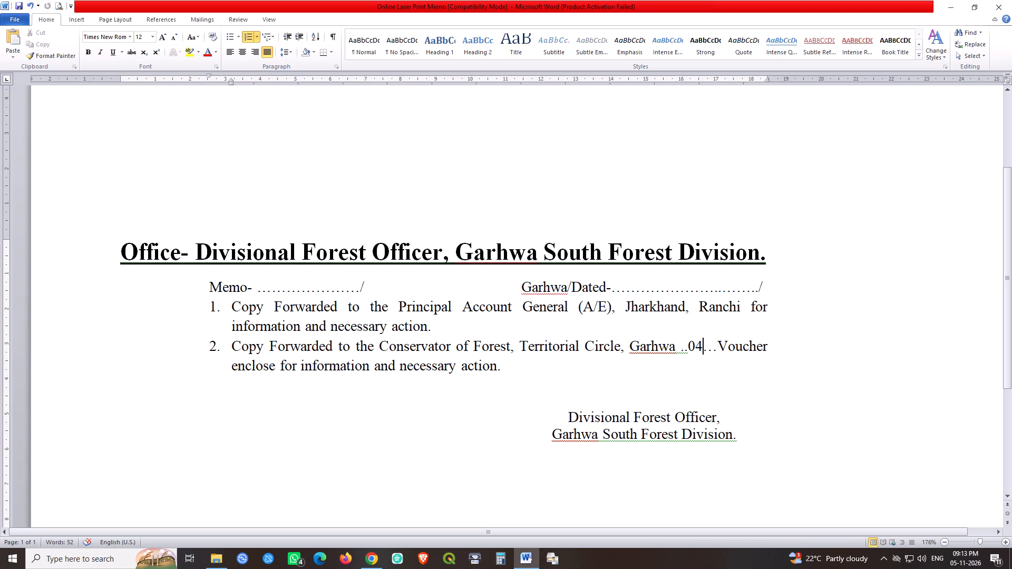
{"action": "key", "text": "ctrl+p"}
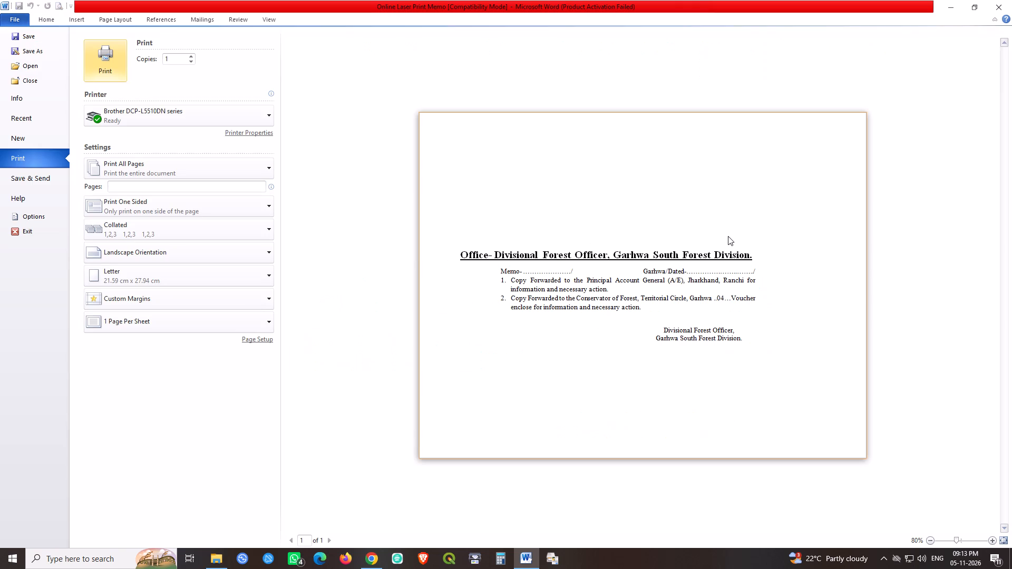